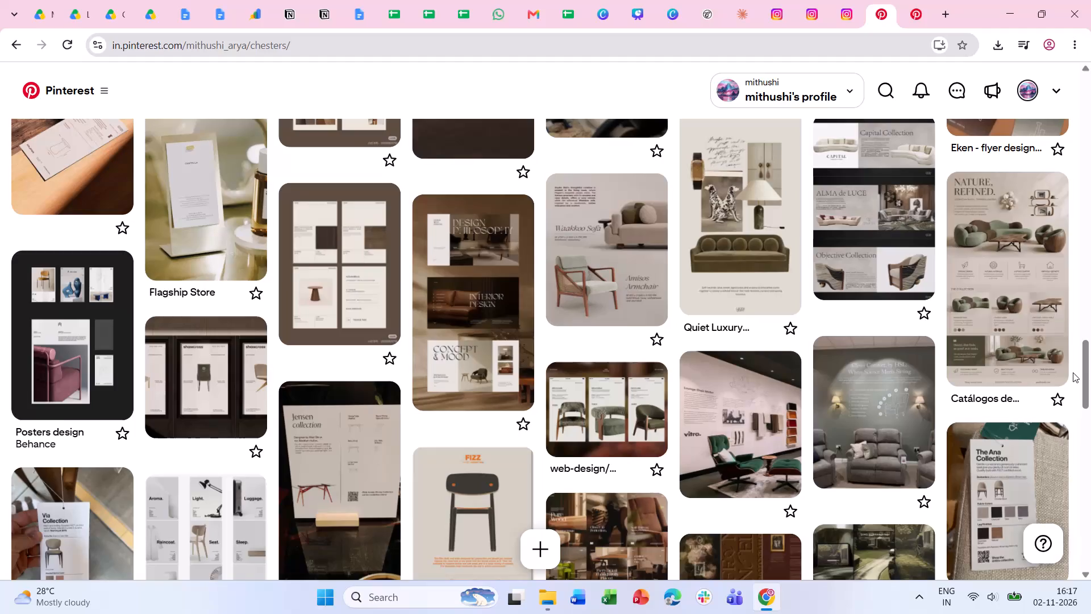
Browse the pins on the Chester's board for furniture, stationery and illustrated invitation design references.
{"action": "scroll", "coordinate": [1073, 372], "scroll_direction": "down", "scroll_amount": 7}
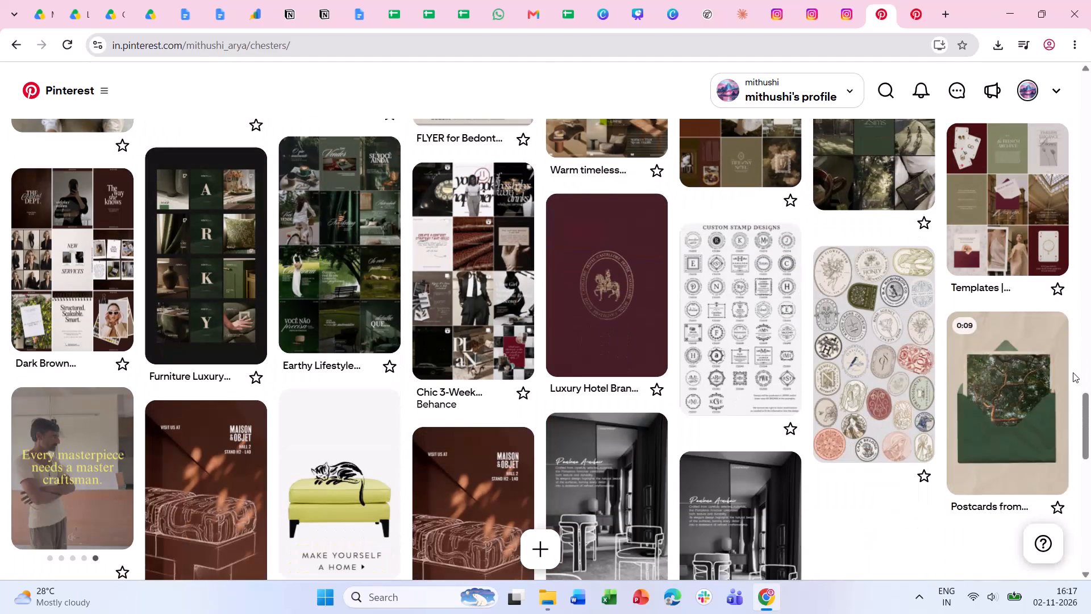
{"action": "scroll", "coordinate": [1072, 371], "scroll_direction": "down", "scroll_amount": 3}
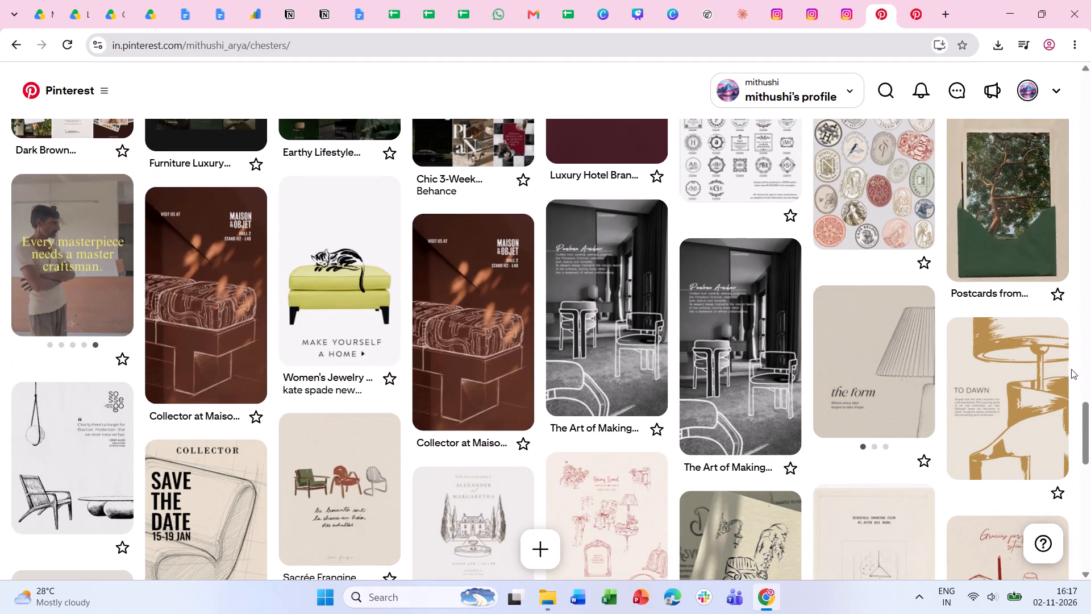
{"action": "scroll", "coordinate": [1071, 368], "scroll_direction": "down", "scroll_amount": 4}
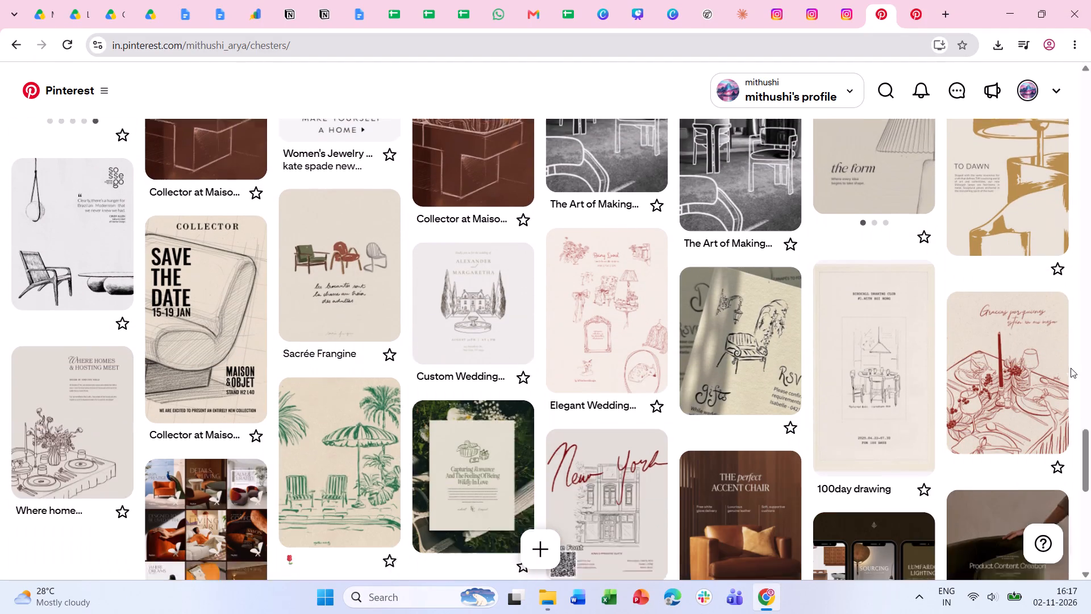
{"action": "scroll", "coordinate": [1070, 367], "scroll_direction": "down", "scroll_amount": 2}
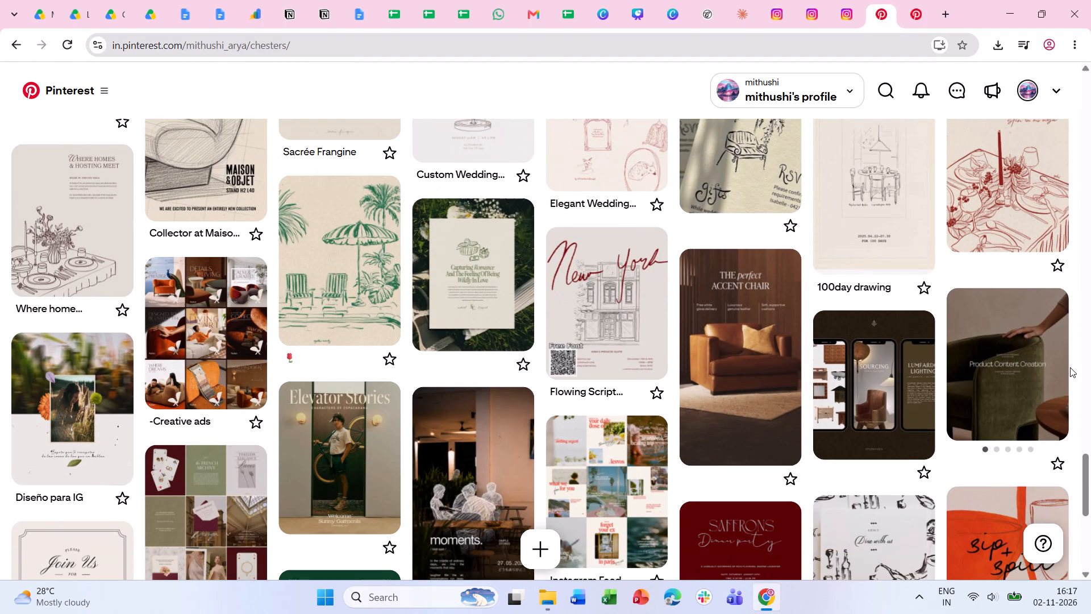
{"action": "scroll", "coordinate": [1065, 360], "scroll_direction": "down", "scroll_amount": 3}
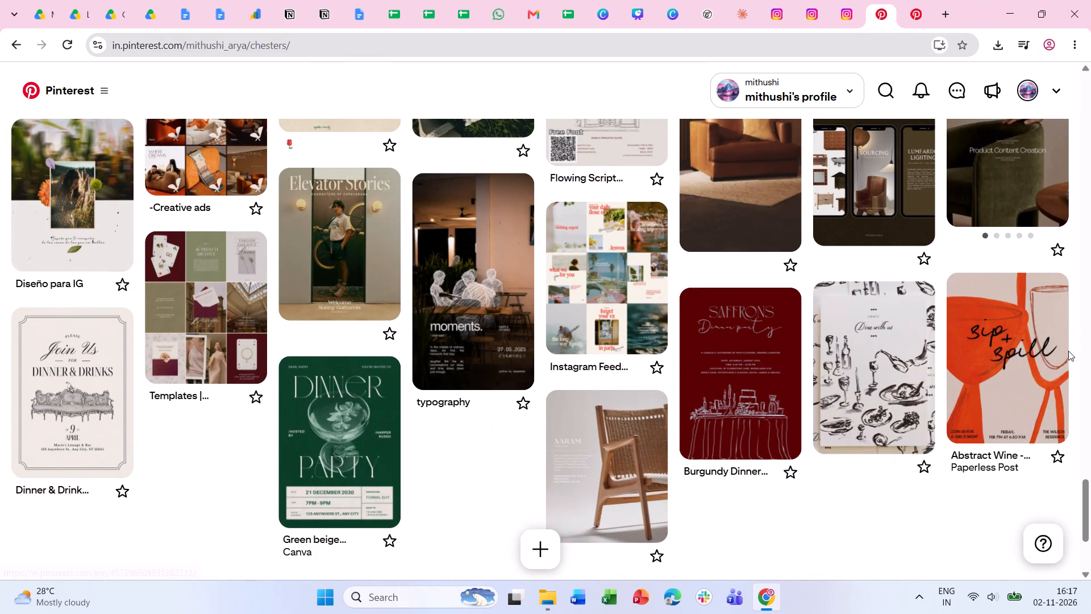
{"action": "scroll", "coordinate": [1068, 351], "scroll_direction": "up", "scroll_amount": 6}
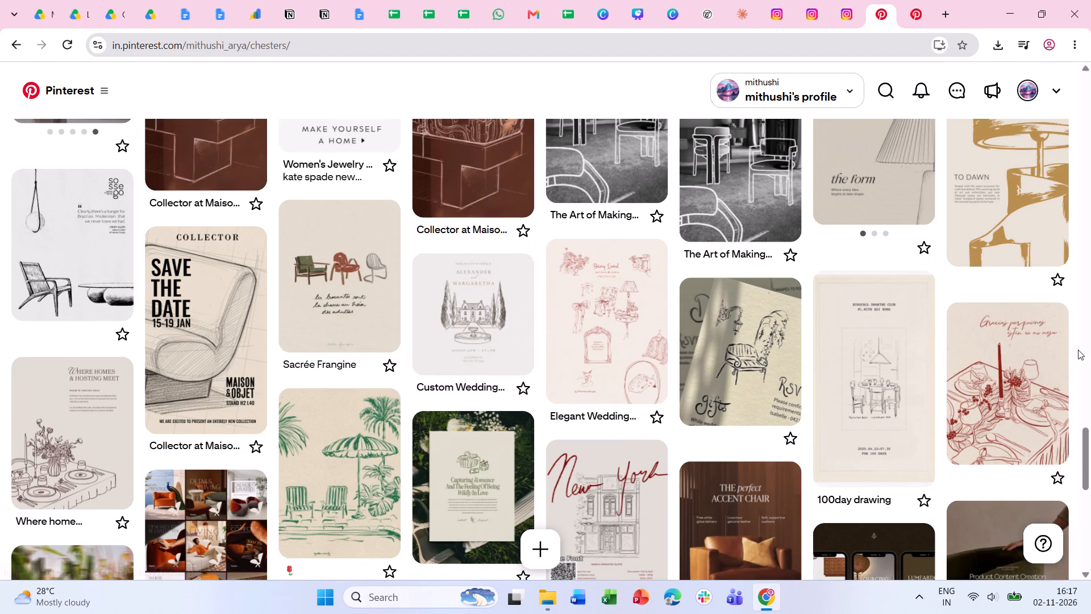
{"action": "scroll", "coordinate": [1074, 346], "scroll_direction": "up", "scroll_amount": 4}
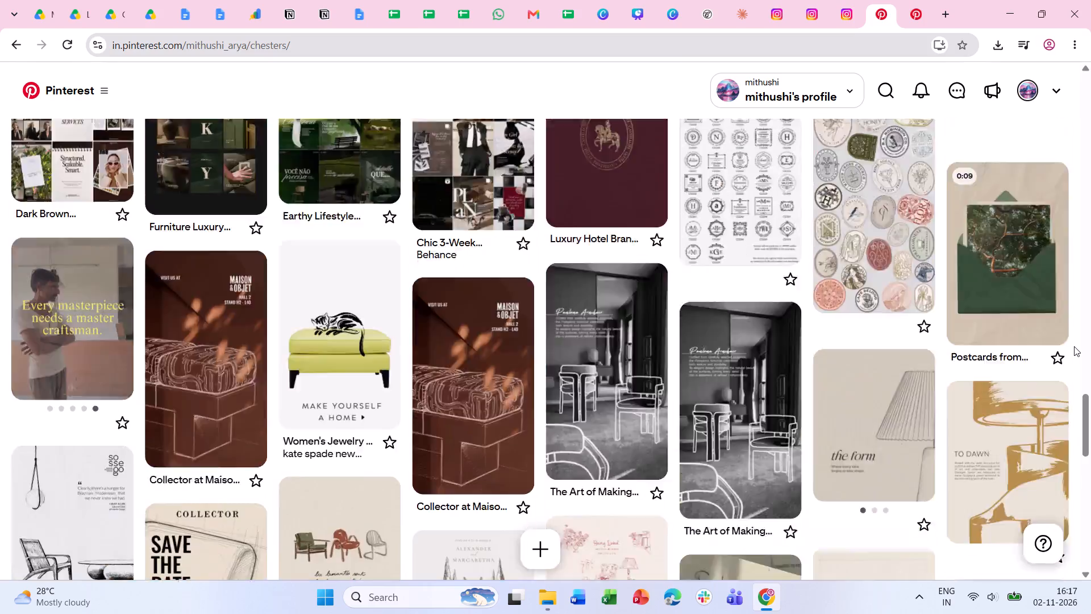
{"action": "scroll", "coordinate": [1074, 346], "scroll_direction": "up", "scroll_amount": 20}
{"action": "scroll", "coordinate": [1074, 346], "scroll_direction": "up", "scroll_amount": 18}
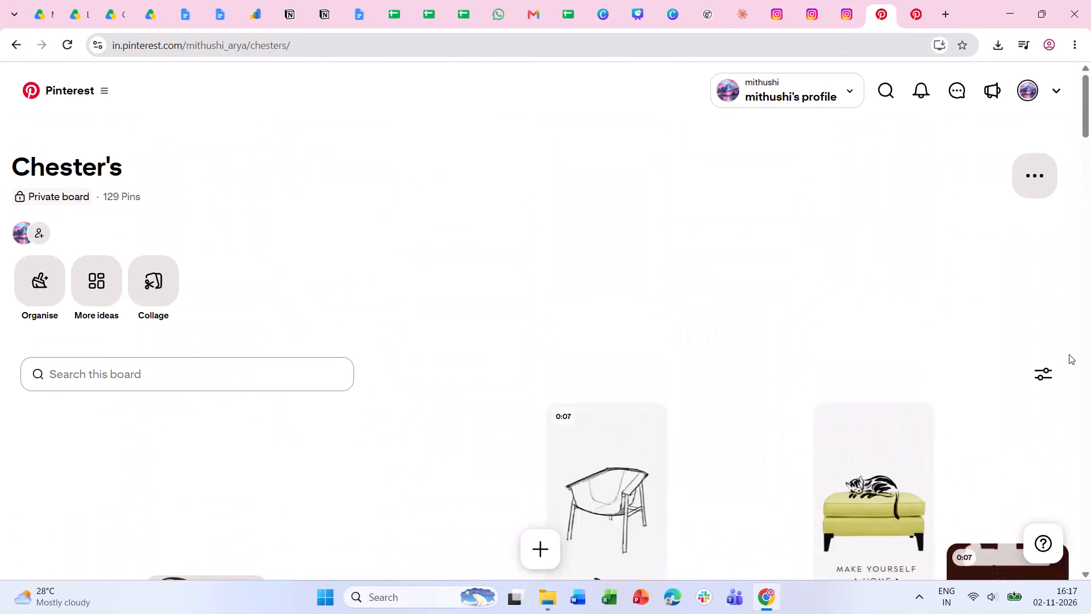
Search Google for "atelier paper" in a new browser tab and look through the image results.
{"action": "left_click", "coordinate": [947, 11]}
{"action": "key", "text": "g"}
{"action": "key", "text": "Return"}
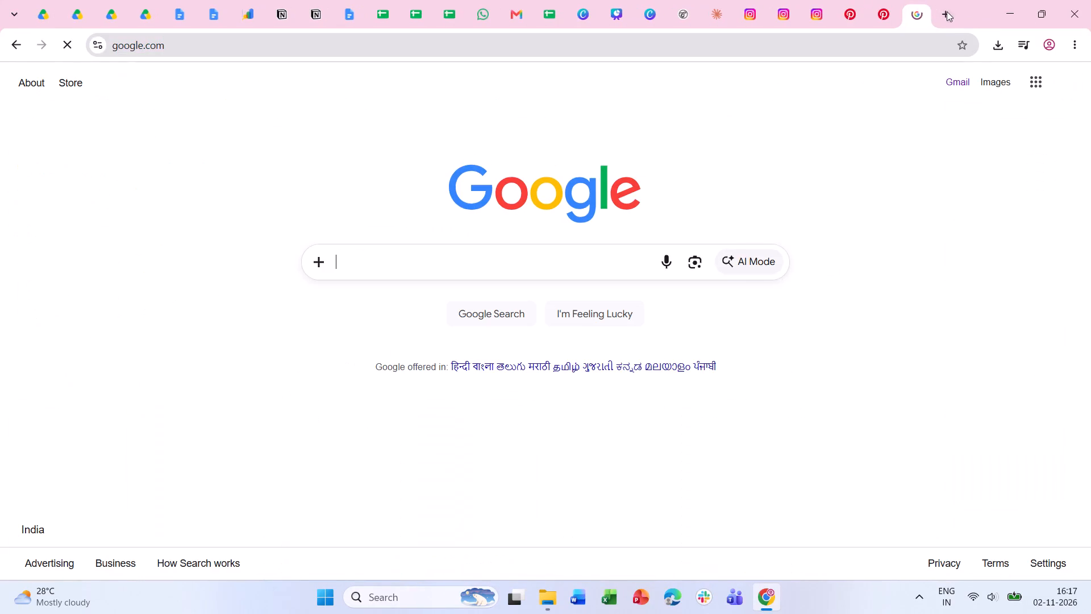
{"action": "type", "text": "atelier paper"}
{"action": "key", "text": "Return"}
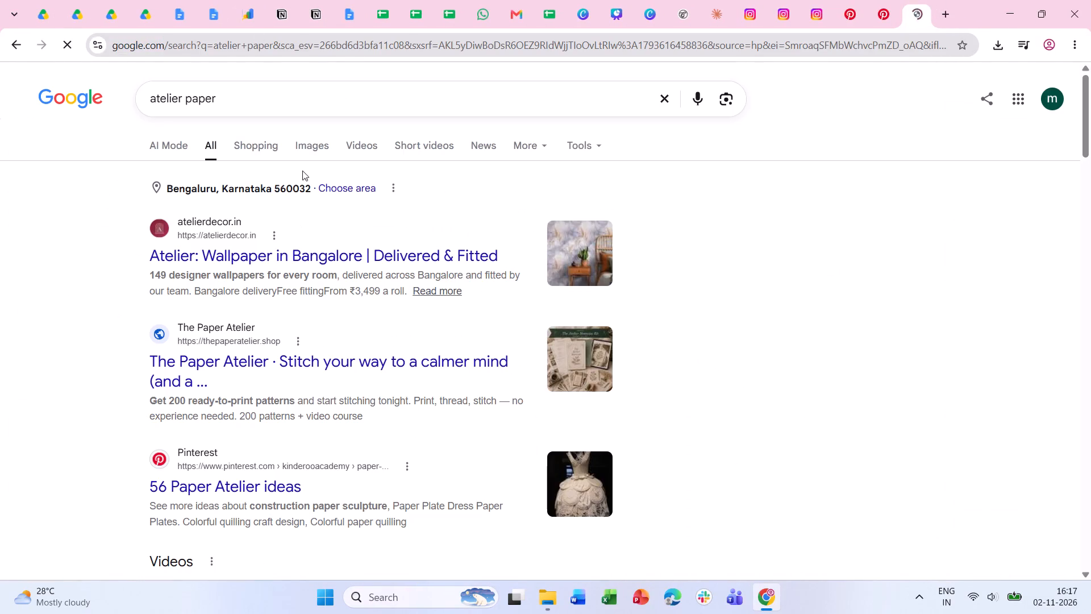
{"action": "left_click", "coordinate": [321, 148]}
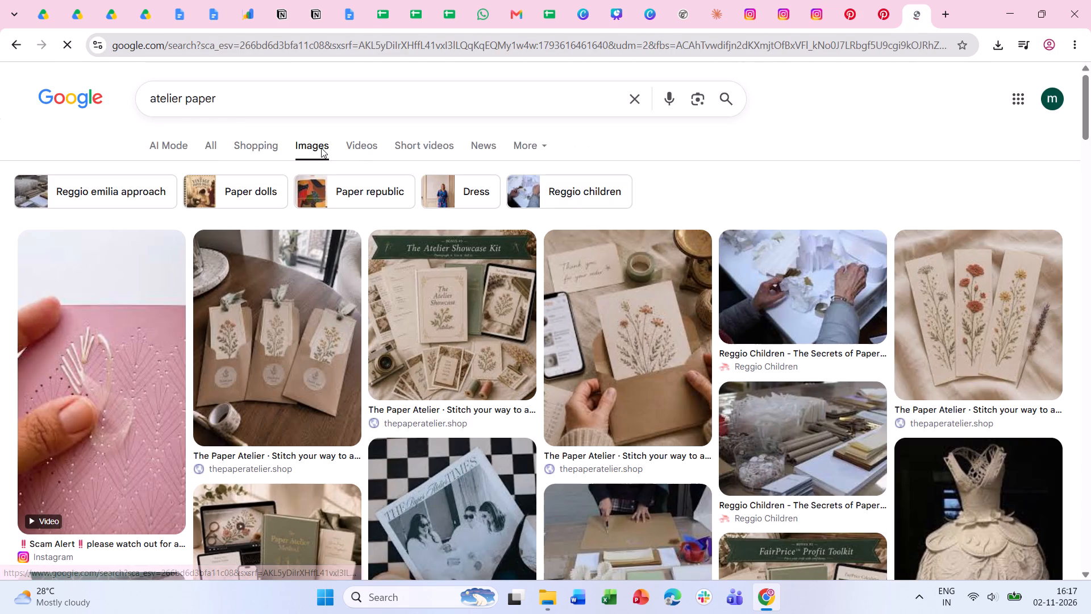
{"action": "scroll", "coordinate": [1090, 318], "scroll_direction": "down", "scroll_amount": 4}
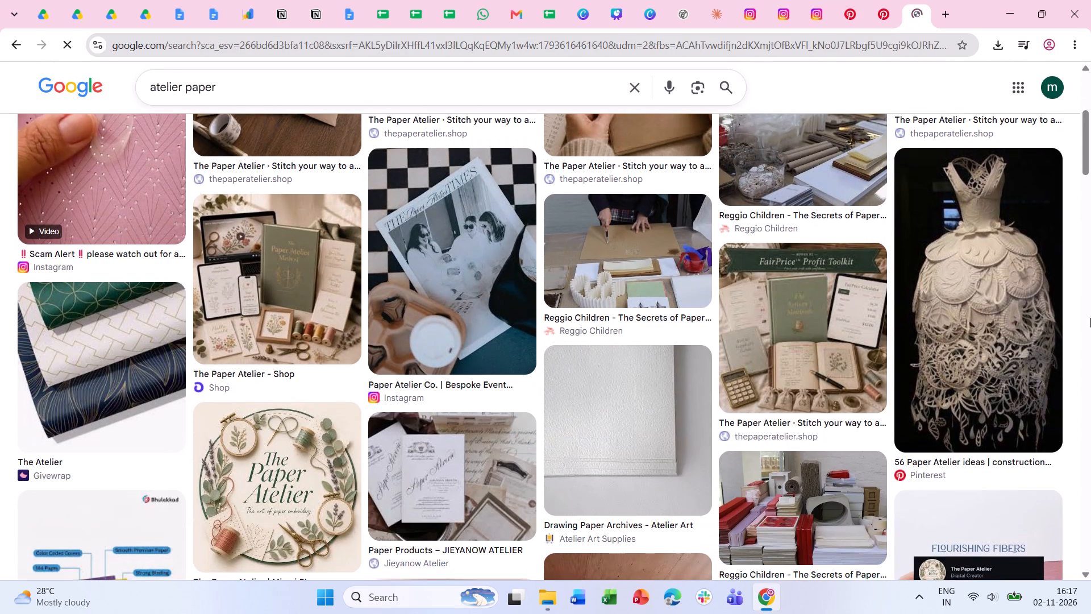
{"action": "scroll", "coordinate": [1090, 317], "scroll_direction": "down", "scroll_amount": 4}
{"action": "scroll", "coordinate": [1077, 359], "scroll_direction": "up", "scroll_amount": 9}
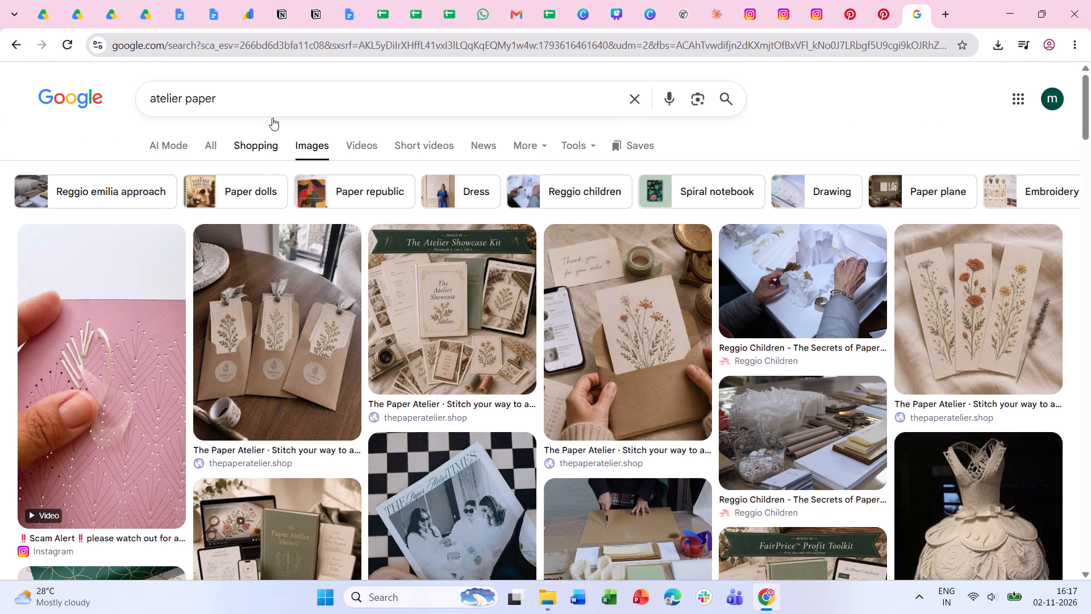
Search for "atelier paper meaning" and read the expanded AI Overview in the general web results.
{"action": "left_click", "coordinate": [282, 93]}
{"action": "key", "text": "space"}
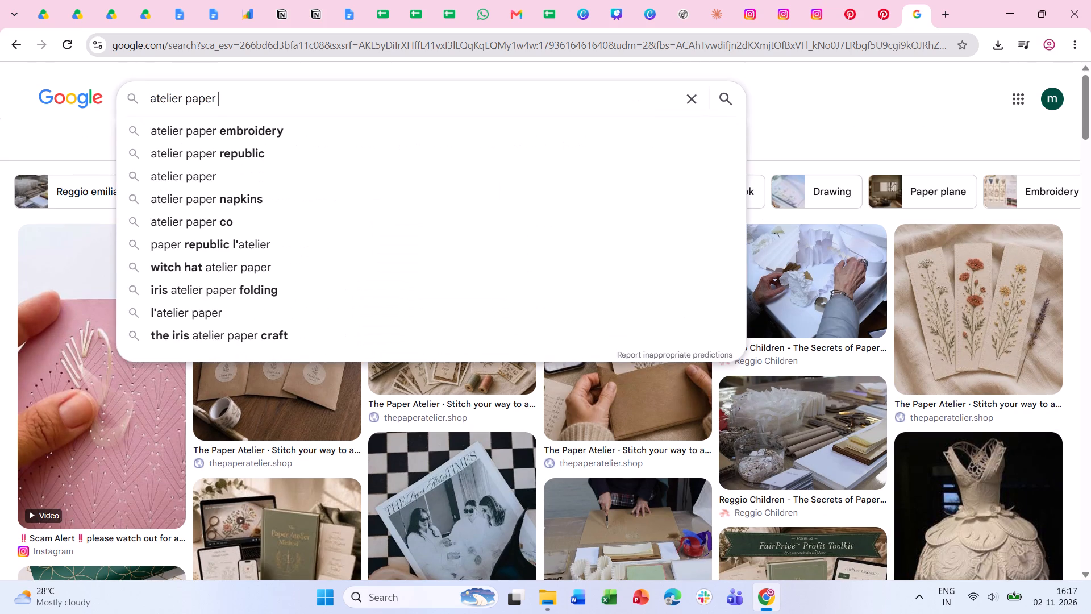
{"action": "type", "text": "meaning"}
{"action": "key", "text": "Return"}
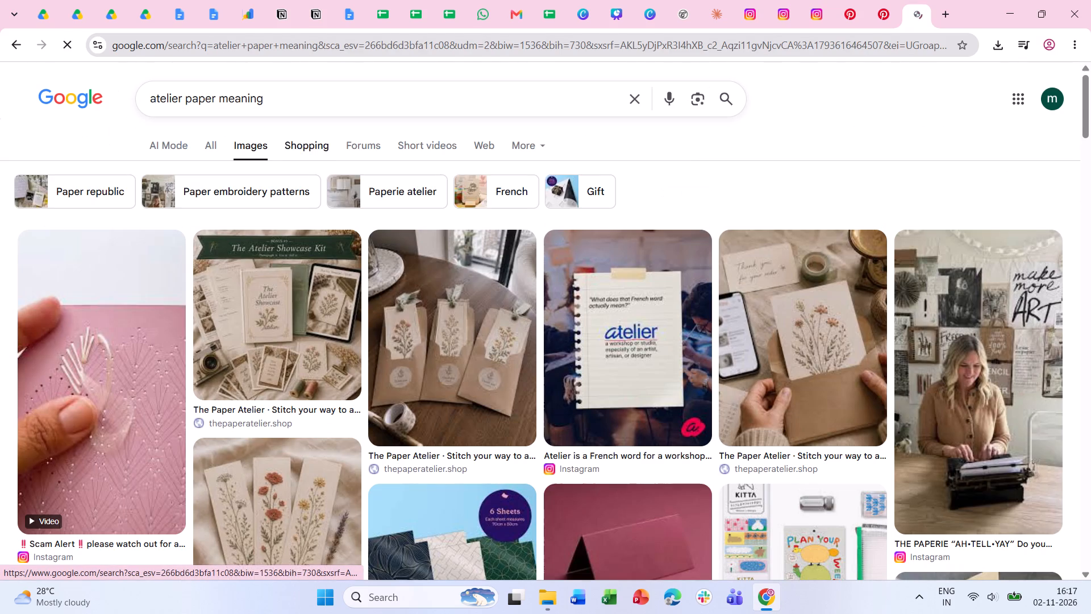
{"action": "left_click", "coordinate": [211, 142]}
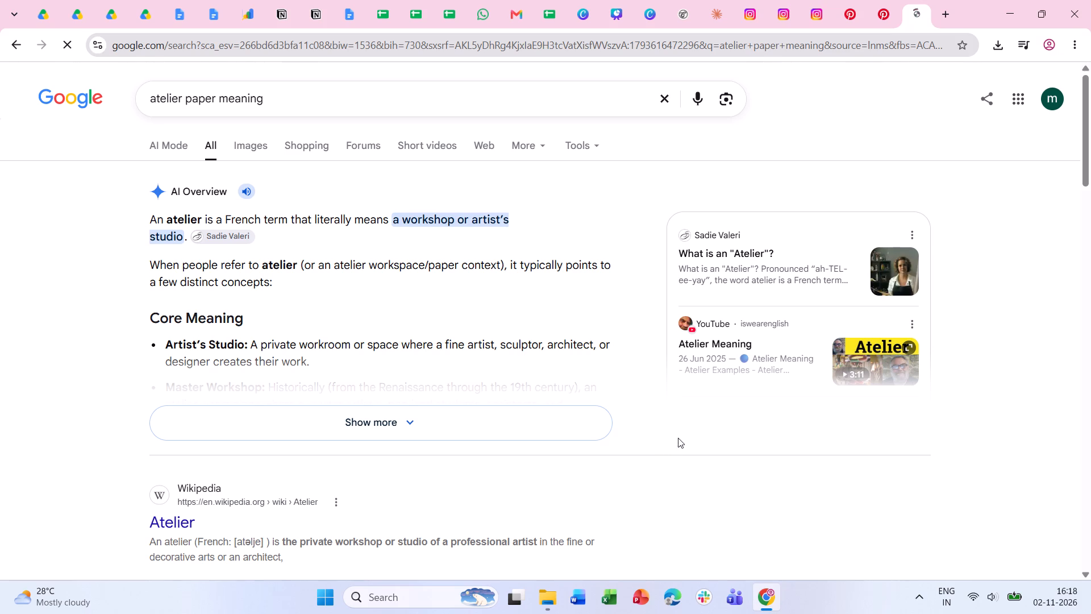
{"action": "left_click", "coordinate": [490, 419]}
{"action": "scroll", "coordinate": [592, 400], "scroll_direction": "down", "scroll_amount": 3}
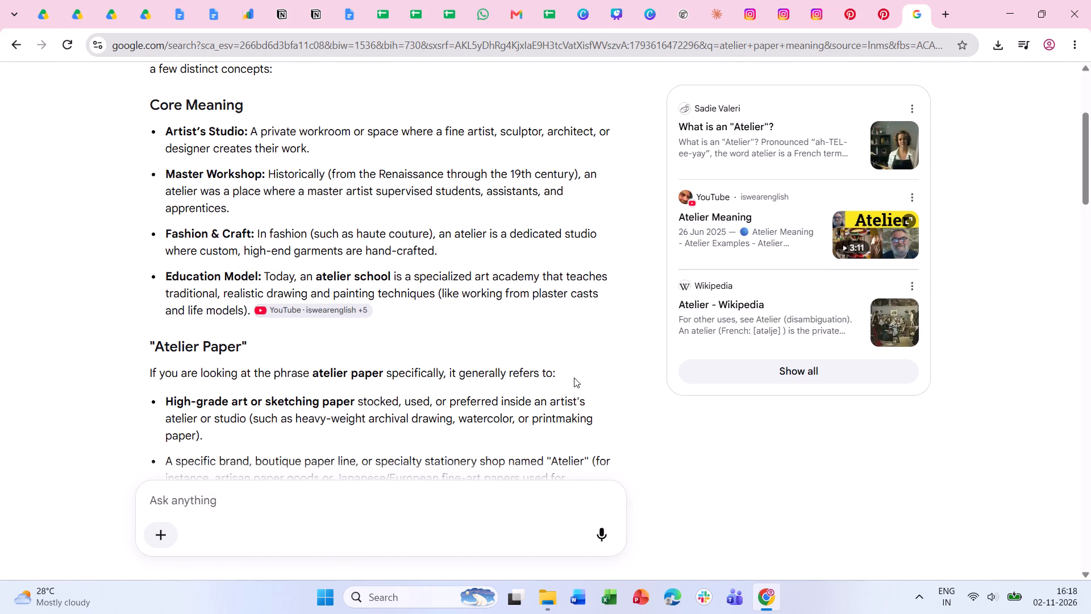
Read the rest of the AI Overview, covering the meaning of "Atelier Paper".
{"action": "scroll", "coordinate": [574, 377], "scroll_direction": "down", "scroll_amount": 2}
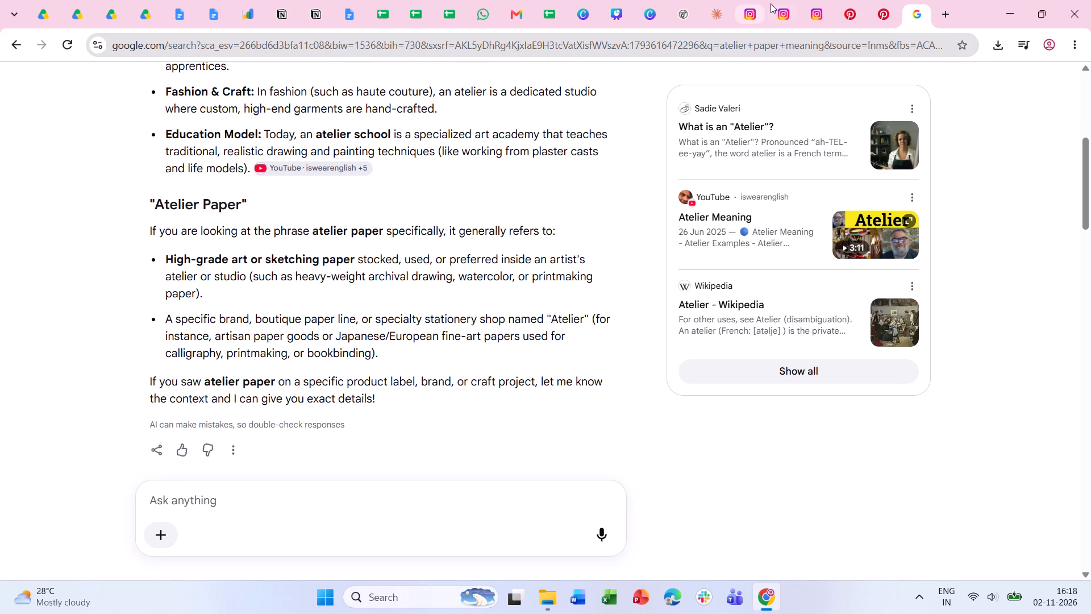
Open the Content for Instagram document and look through its grid image and numbered list of post ideas.
{"action": "left_click", "coordinate": [618, 5]}
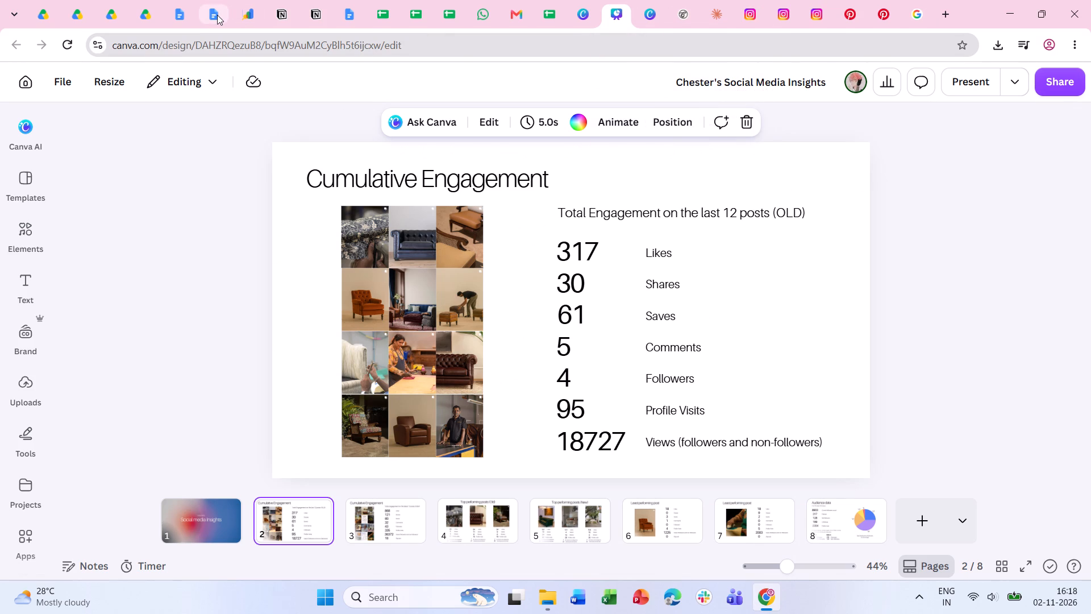
{"action": "left_click", "coordinate": [217, 15]}
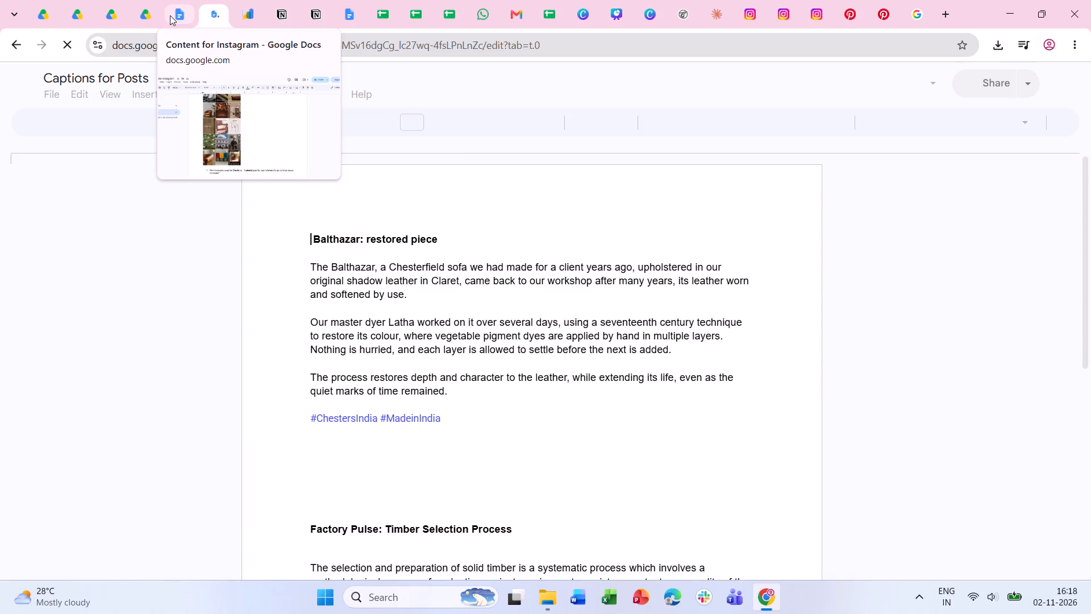
{"action": "left_click", "coordinate": [170, 15]}
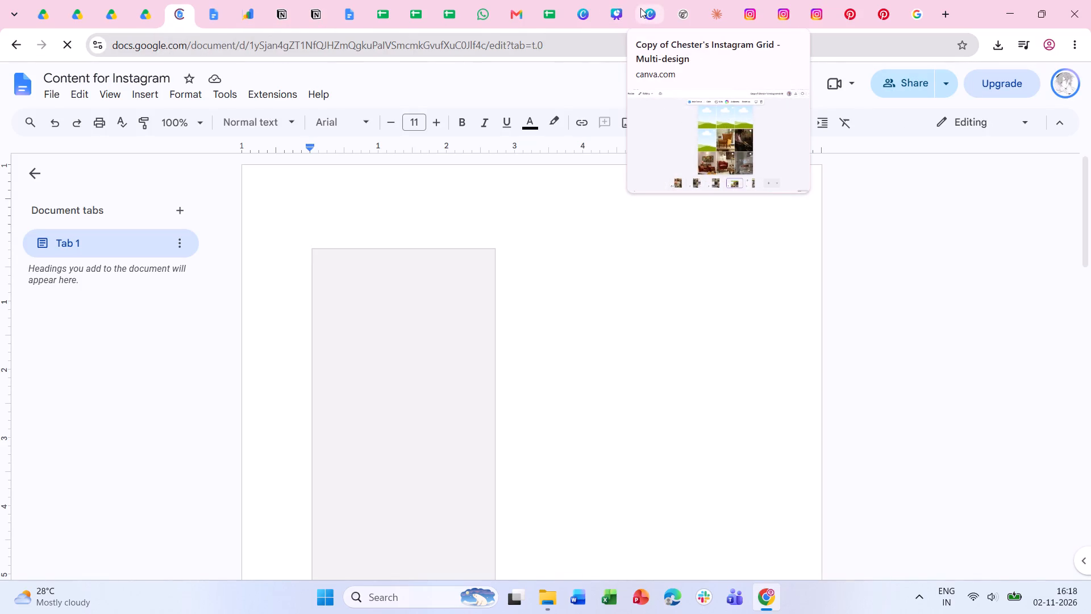
{"action": "scroll", "coordinate": [569, 347], "scroll_direction": "down", "scroll_amount": 6}
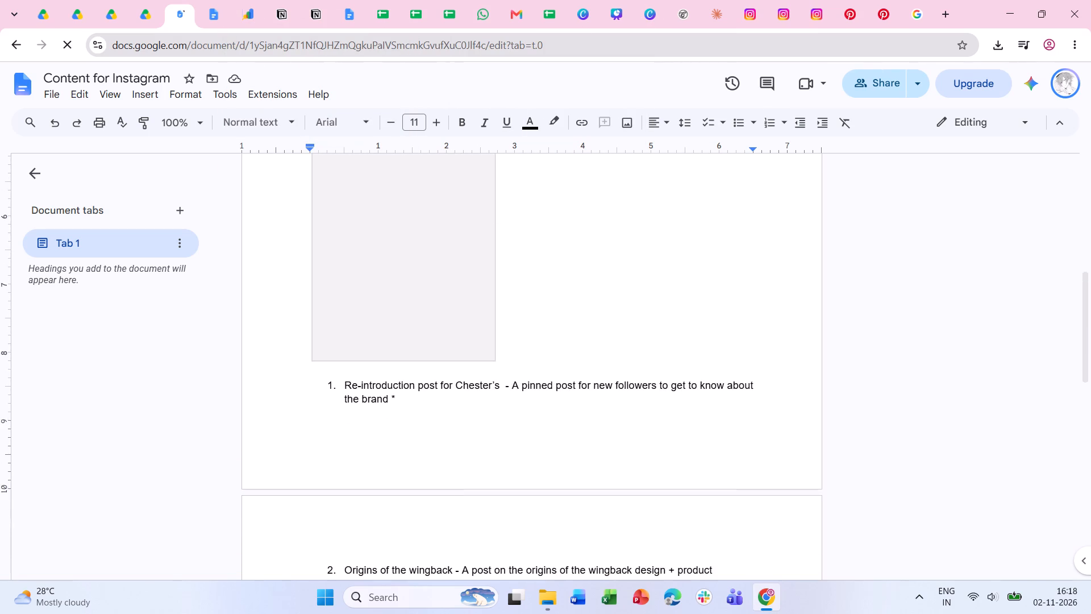
{"action": "scroll", "coordinate": [707, 330], "scroll_direction": "up", "scroll_amount": 5}
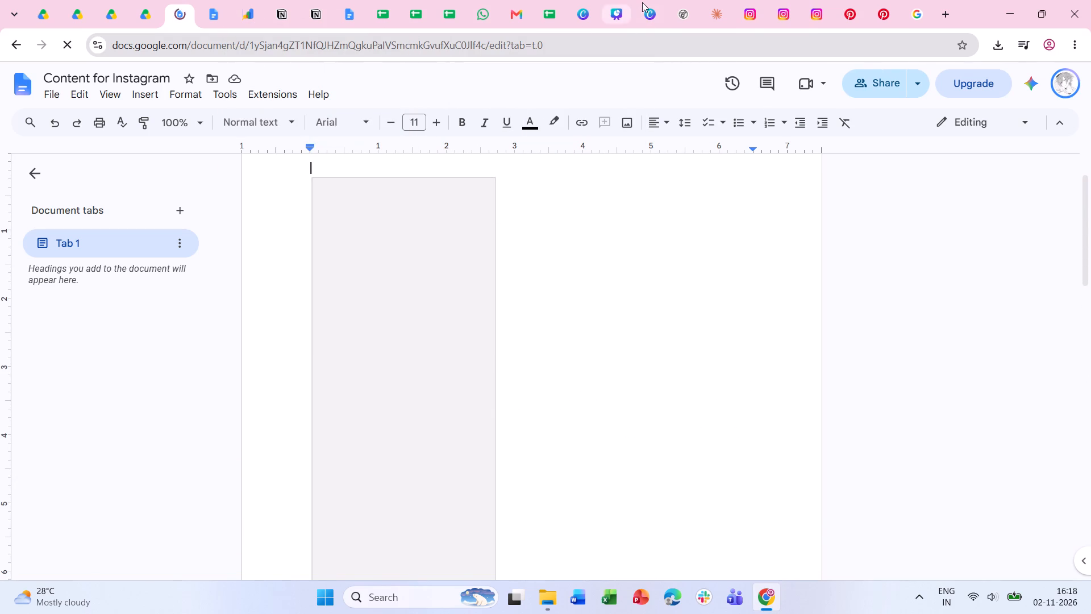
Open the Copy of Chester's Instagram Grid design in Canva, reload it, and compare the grid layouts on pages 3 and 4.
{"action": "left_click", "coordinate": [645, 2]}
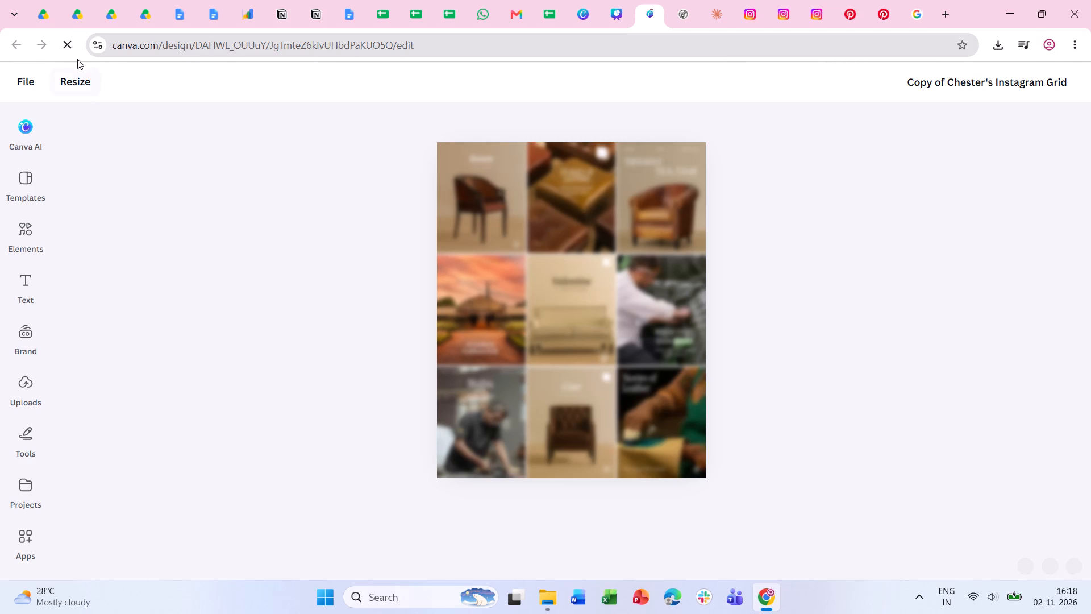
{"action": "left_click", "coordinate": [74, 40]}
{"action": "left_click", "coordinate": [74, 40]}
{"action": "left_click", "coordinate": [74, 40]}
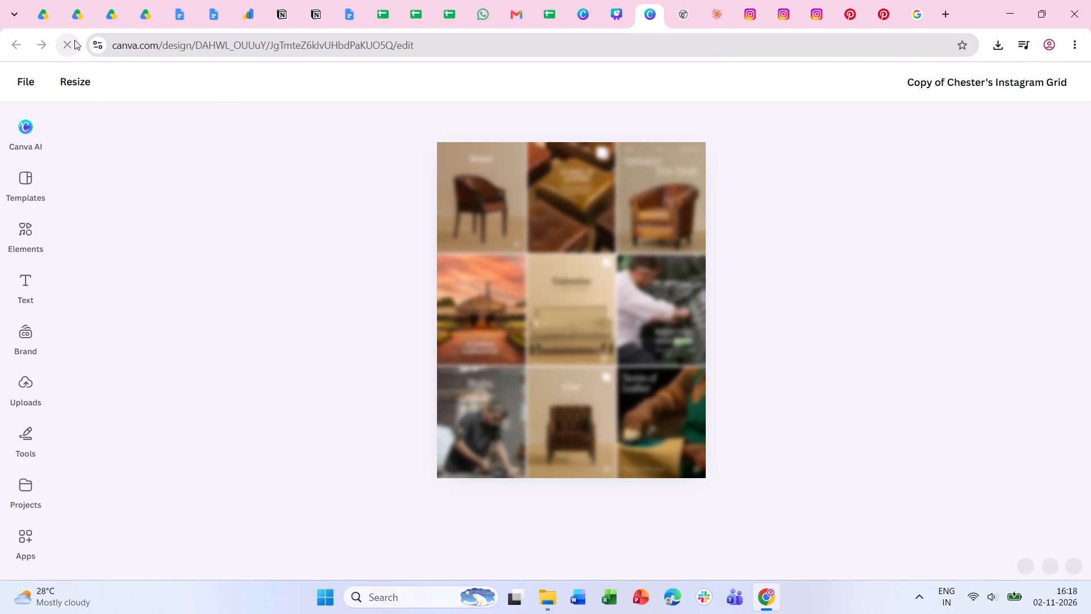
{"action": "left_click", "coordinate": [74, 40]}
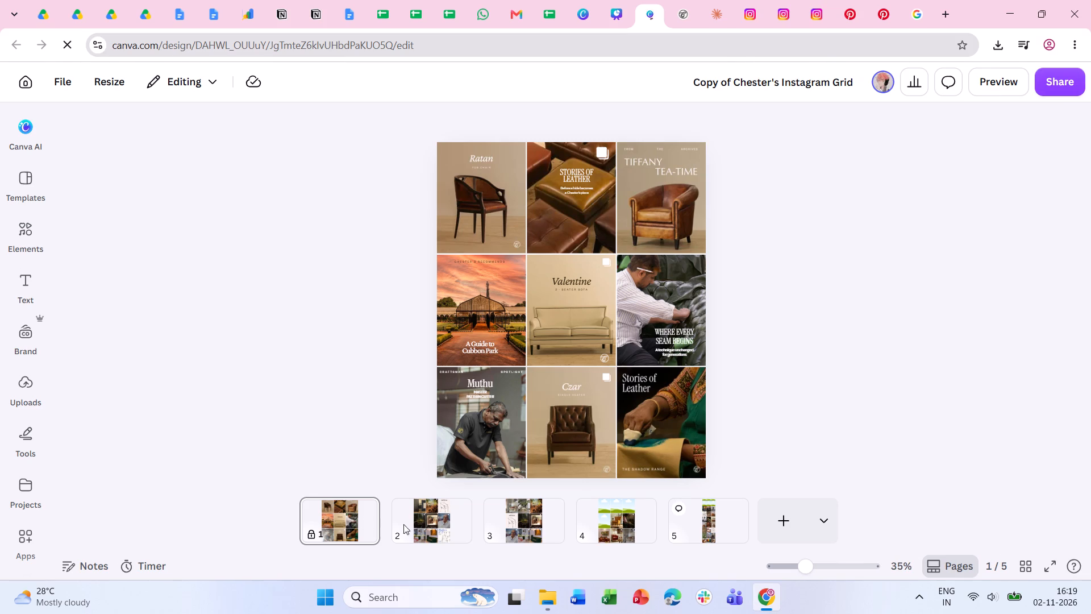
{"action": "left_click", "coordinate": [519, 530]}
{"action": "left_click", "coordinate": [610, 533]}
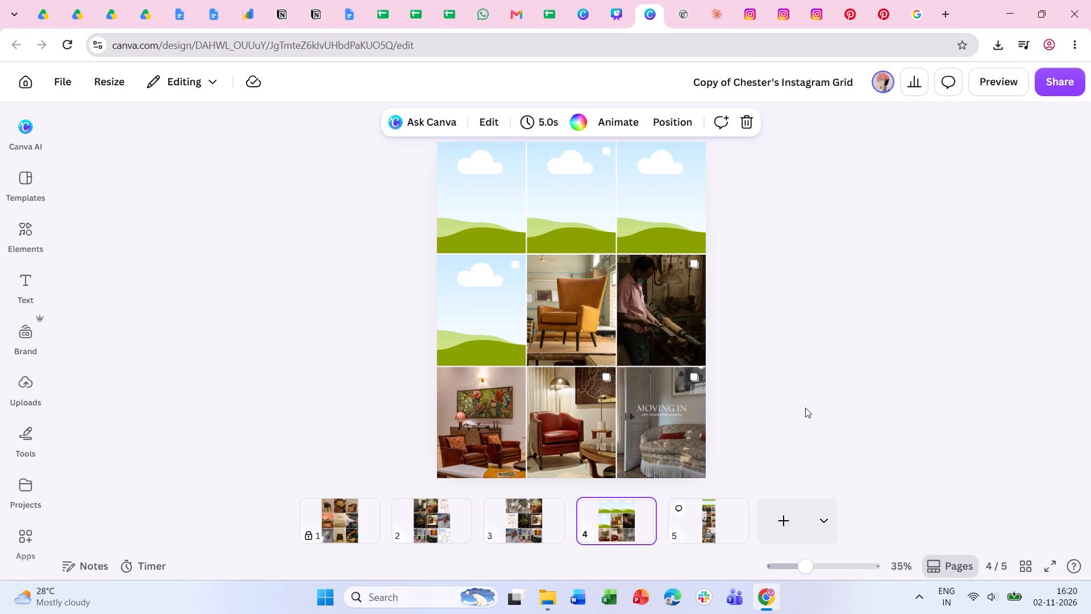
{"action": "left_click", "coordinate": [514, 533]}
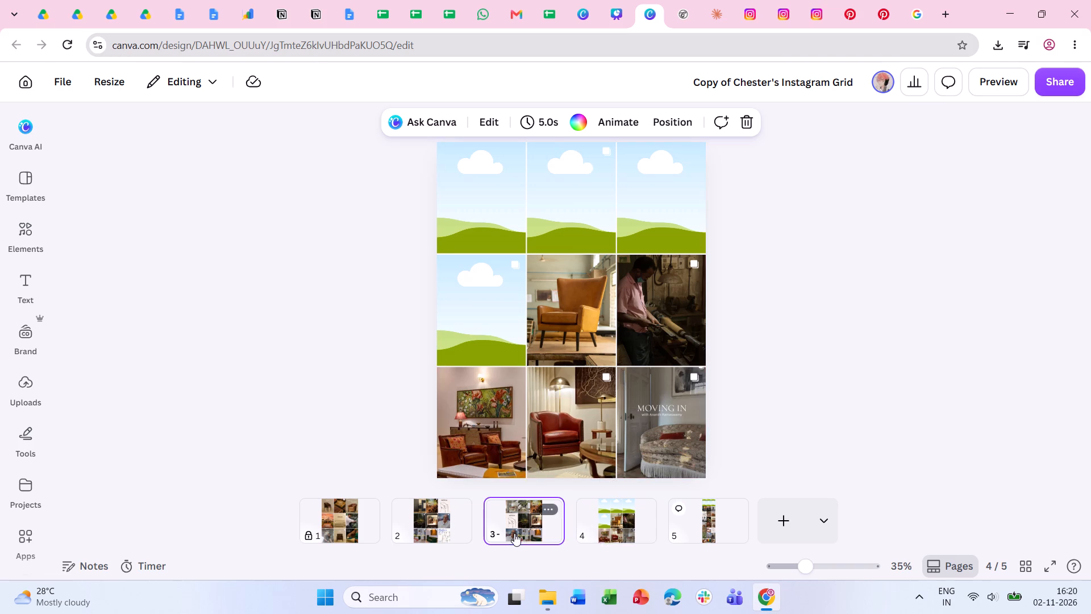
{"action": "left_click", "coordinate": [614, 534]}
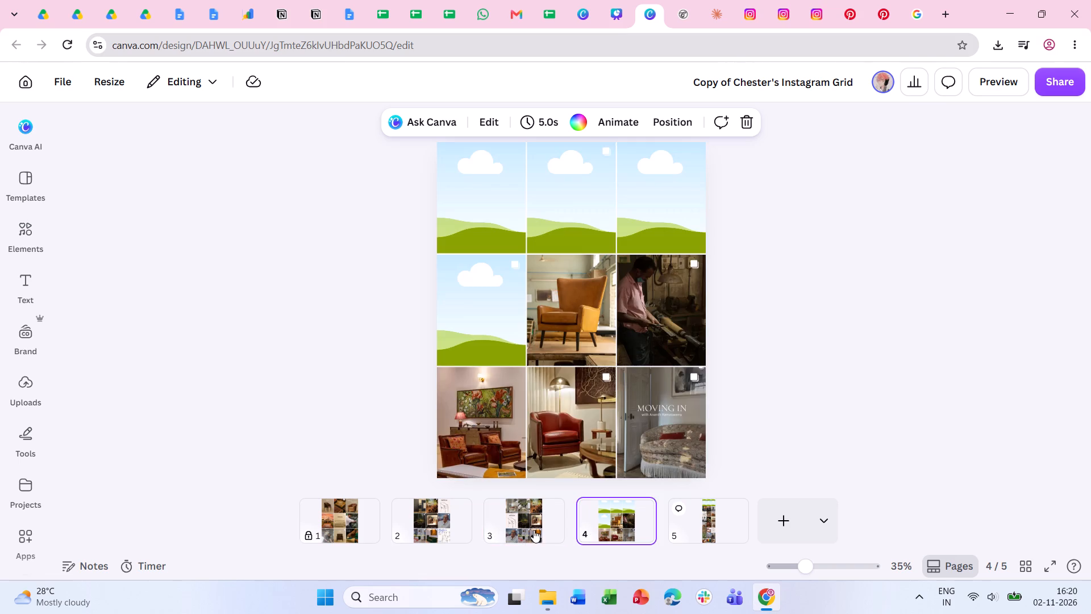
{"action": "left_click", "coordinate": [534, 530]}
Return to the Content for Instagram document to review the planned posts.
{"action": "left_click", "coordinate": [186, 1]}
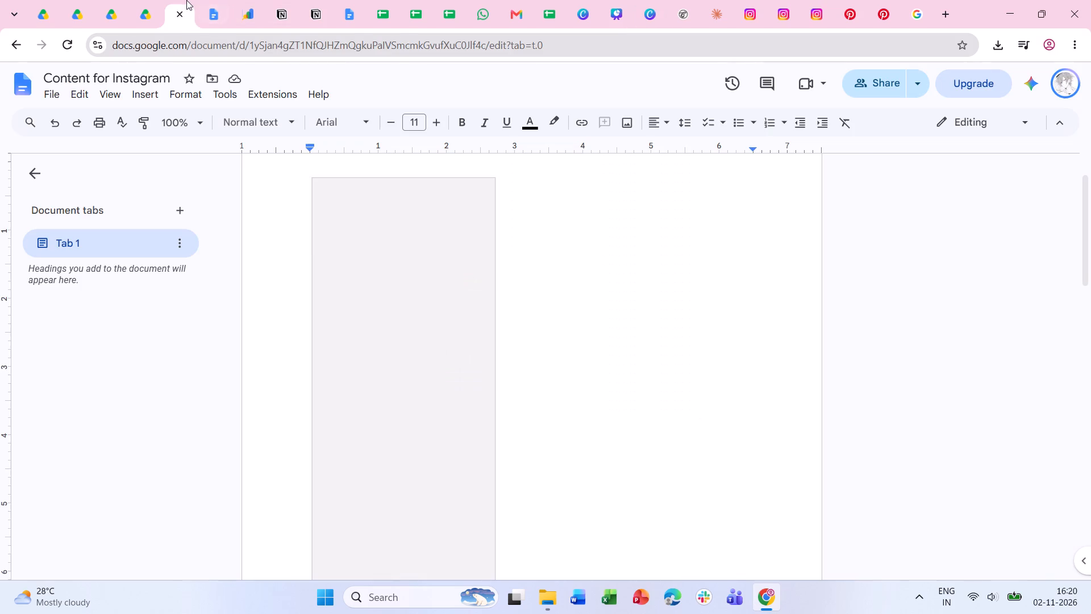
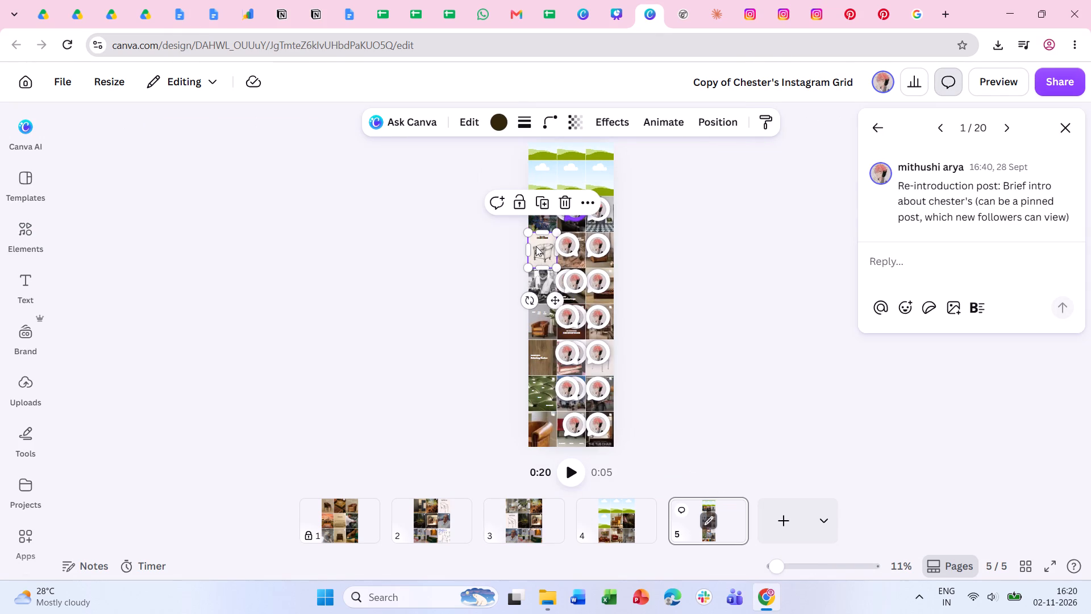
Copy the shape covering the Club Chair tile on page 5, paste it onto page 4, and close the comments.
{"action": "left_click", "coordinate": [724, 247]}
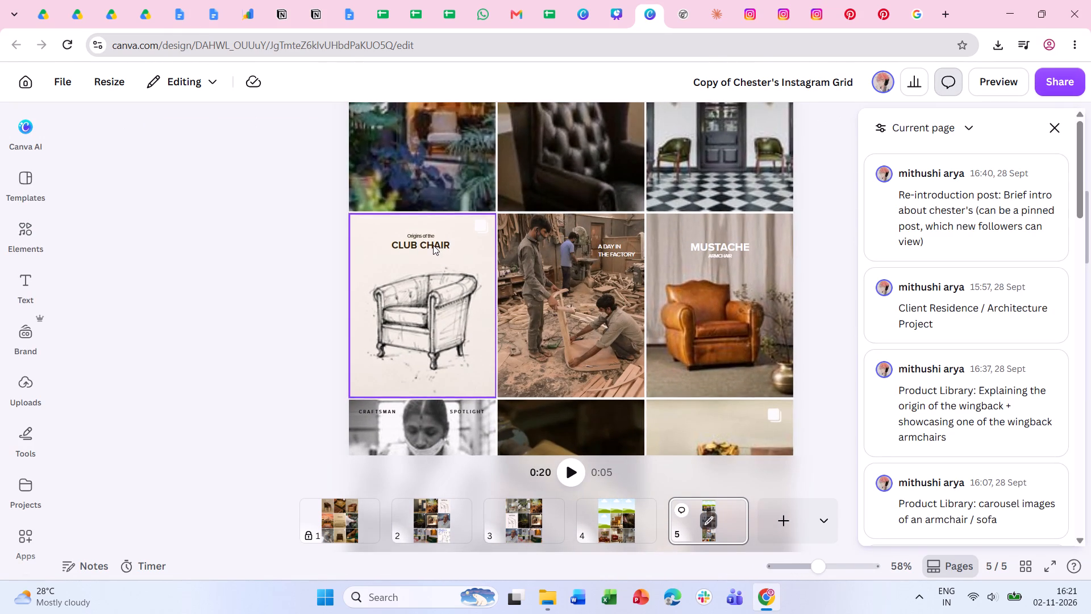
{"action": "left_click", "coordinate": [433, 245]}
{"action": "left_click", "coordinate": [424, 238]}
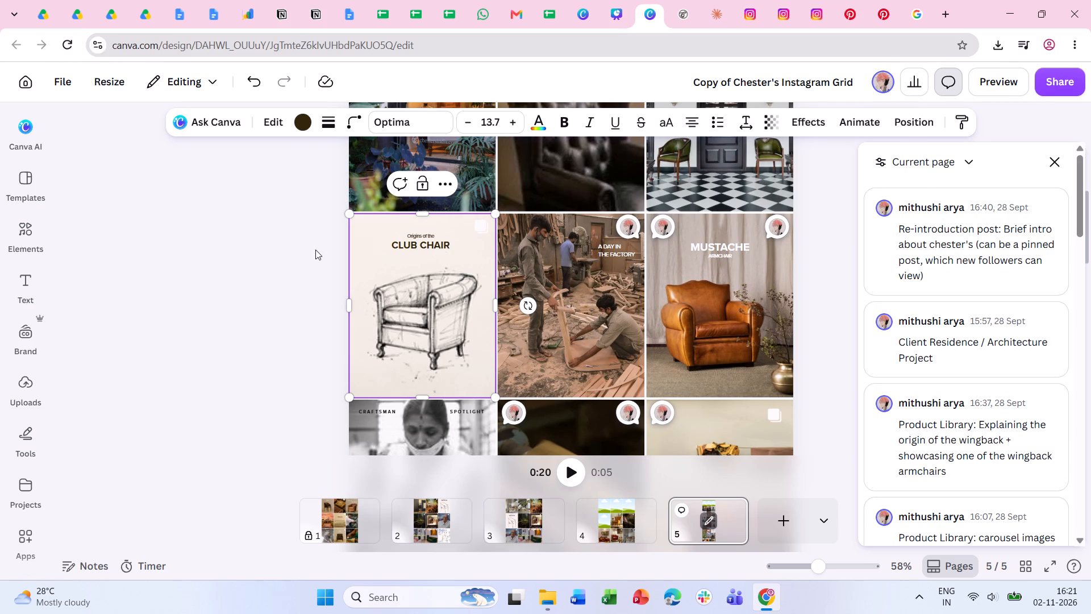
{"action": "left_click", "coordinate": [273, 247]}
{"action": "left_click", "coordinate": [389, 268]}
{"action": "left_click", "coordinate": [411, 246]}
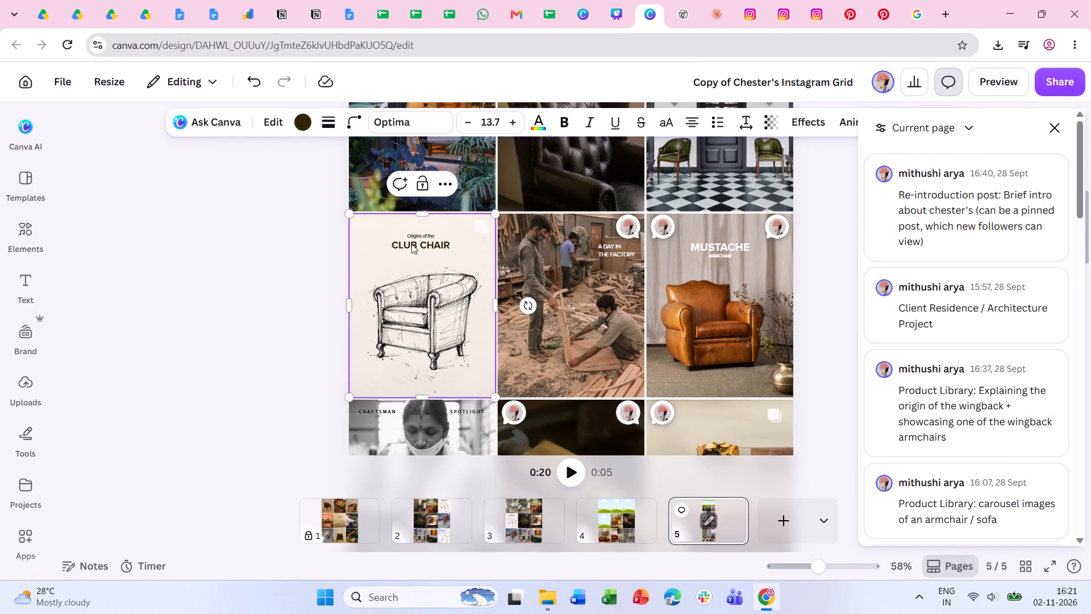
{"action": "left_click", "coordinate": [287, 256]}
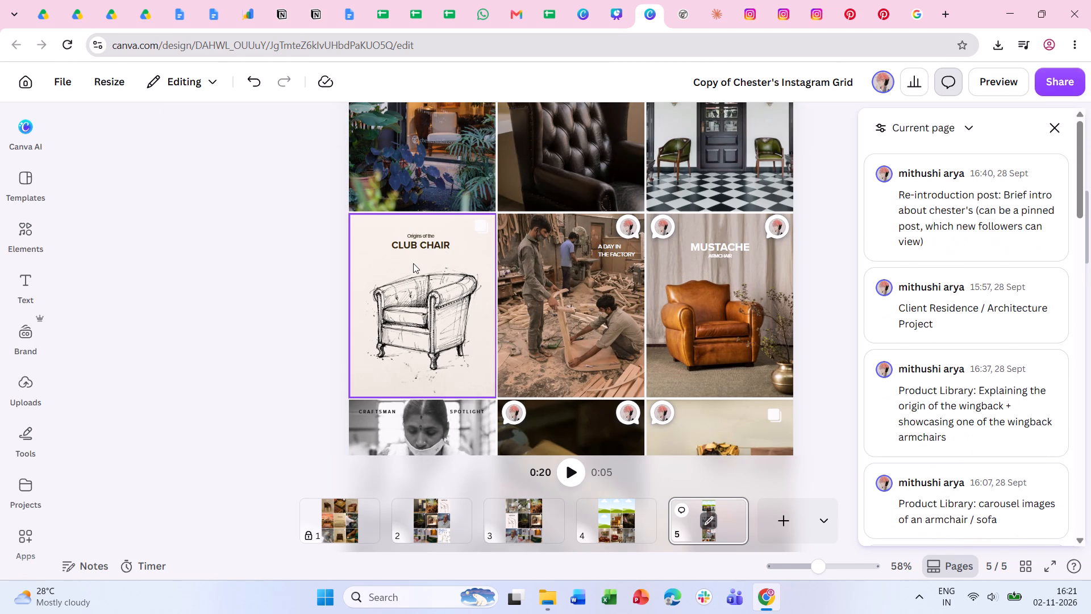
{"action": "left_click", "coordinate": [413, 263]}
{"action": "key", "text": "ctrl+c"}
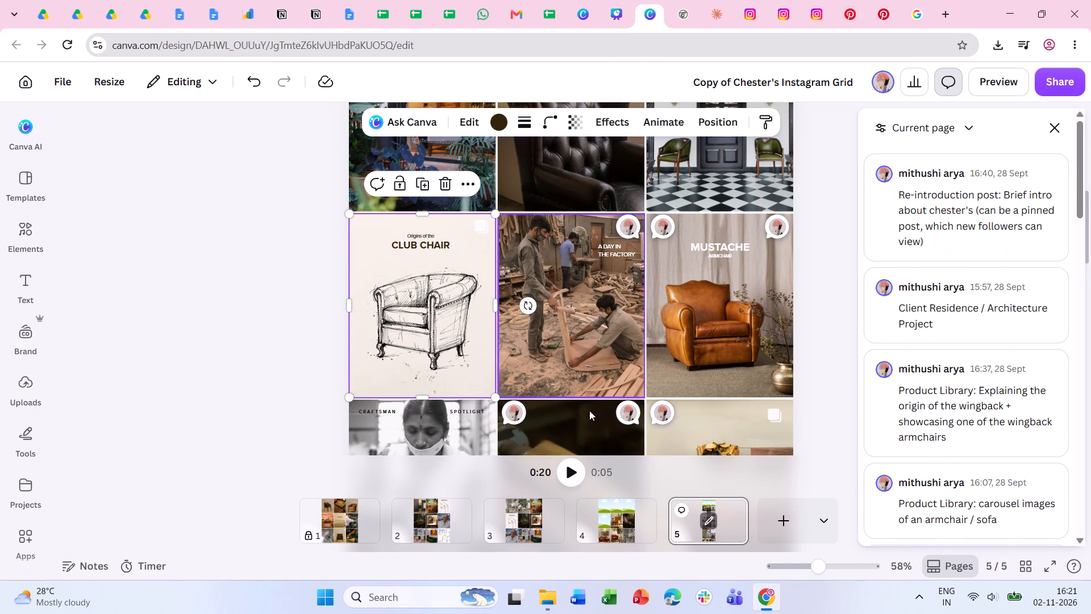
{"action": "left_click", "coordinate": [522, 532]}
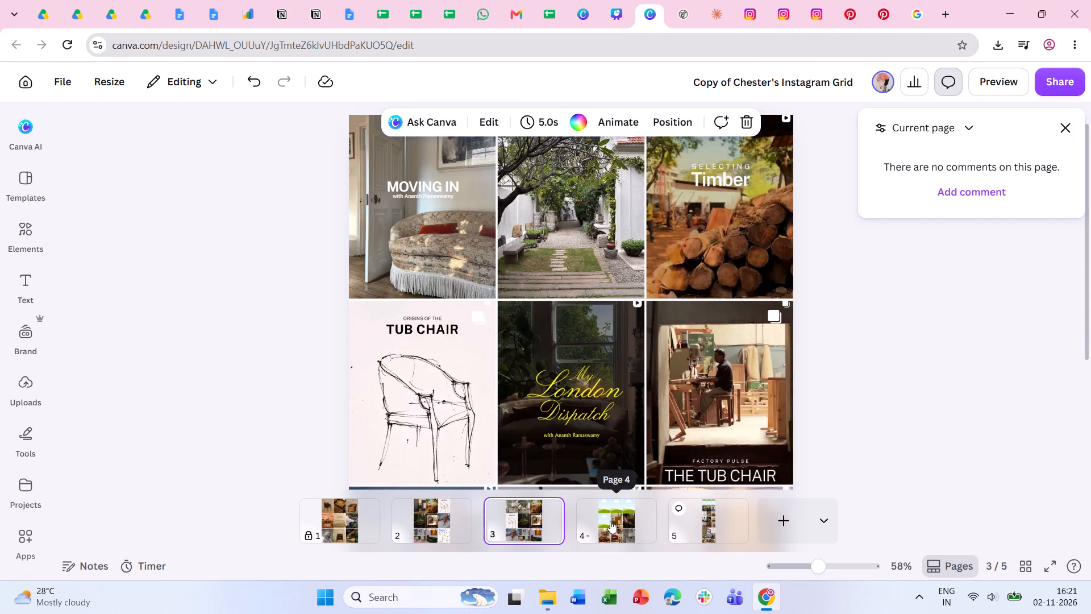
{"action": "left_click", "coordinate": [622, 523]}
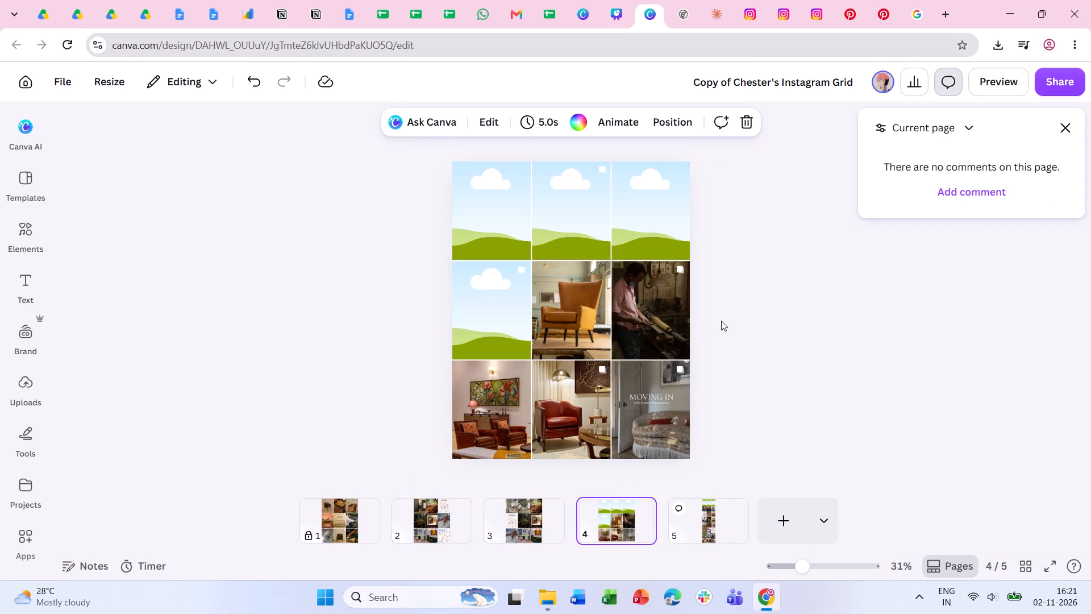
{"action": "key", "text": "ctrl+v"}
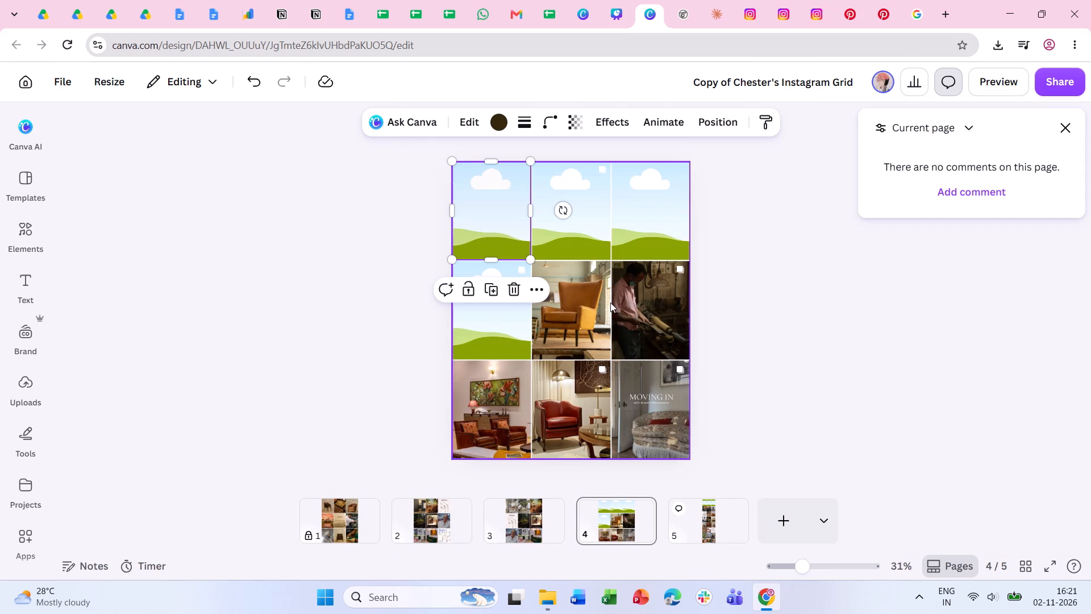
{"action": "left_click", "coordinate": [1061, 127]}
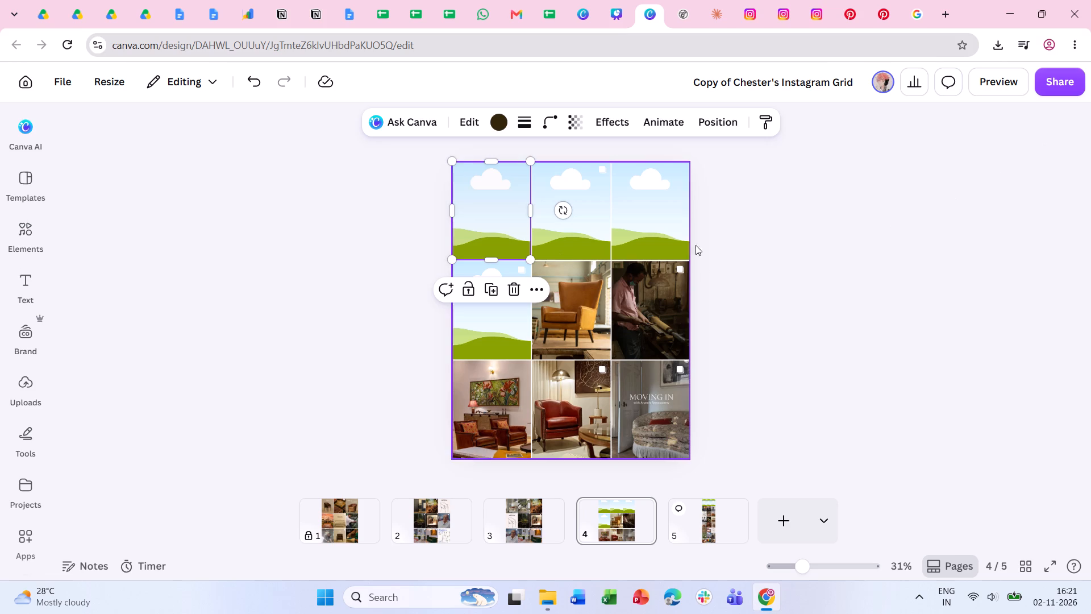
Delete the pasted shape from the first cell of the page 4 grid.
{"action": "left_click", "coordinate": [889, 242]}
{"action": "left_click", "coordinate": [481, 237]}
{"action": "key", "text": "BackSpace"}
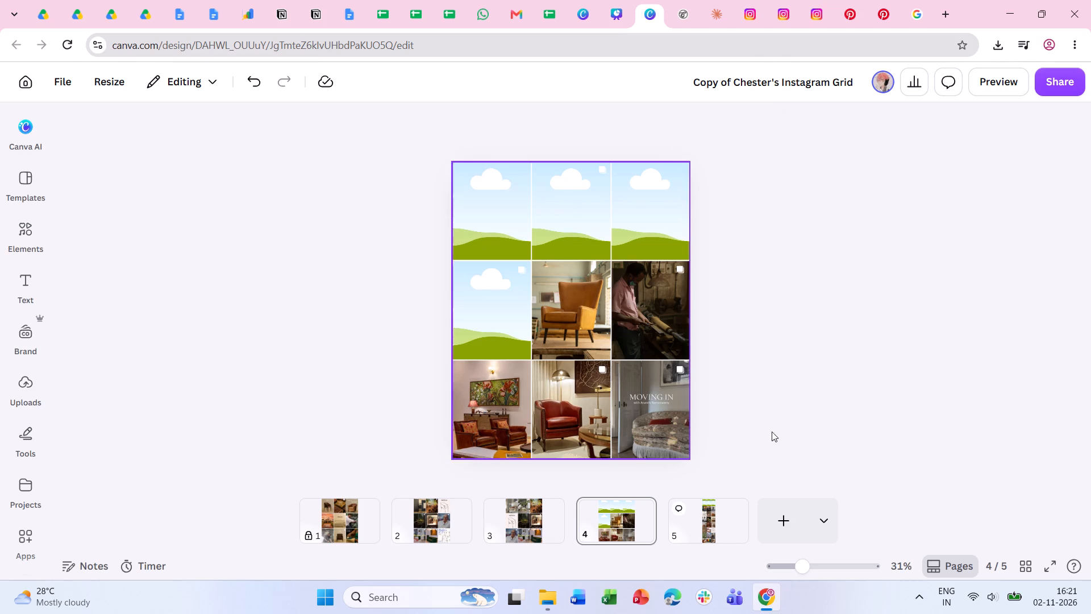
Move the transparent shape covering the Club Chair tile on page 5 sideways over the neighbouring factory tile.
{"action": "left_click", "coordinate": [706, 532]}
{"action": "left_click", "coordinate": [507, 204]}
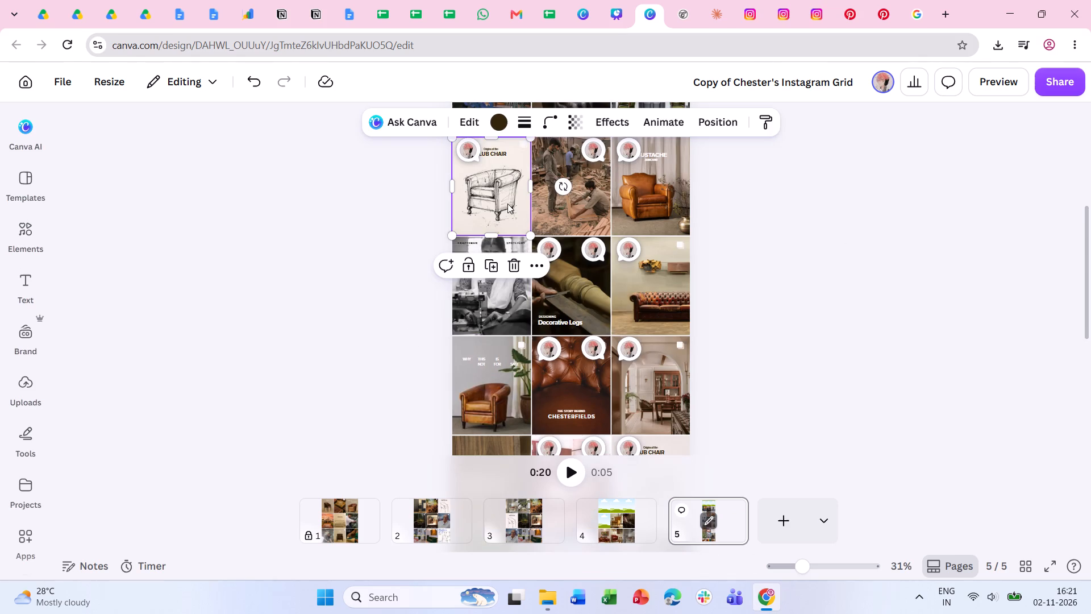
{"action": "left_click_drag", "start_coordinate": [491, 204], "coordinate": [525, 204]}
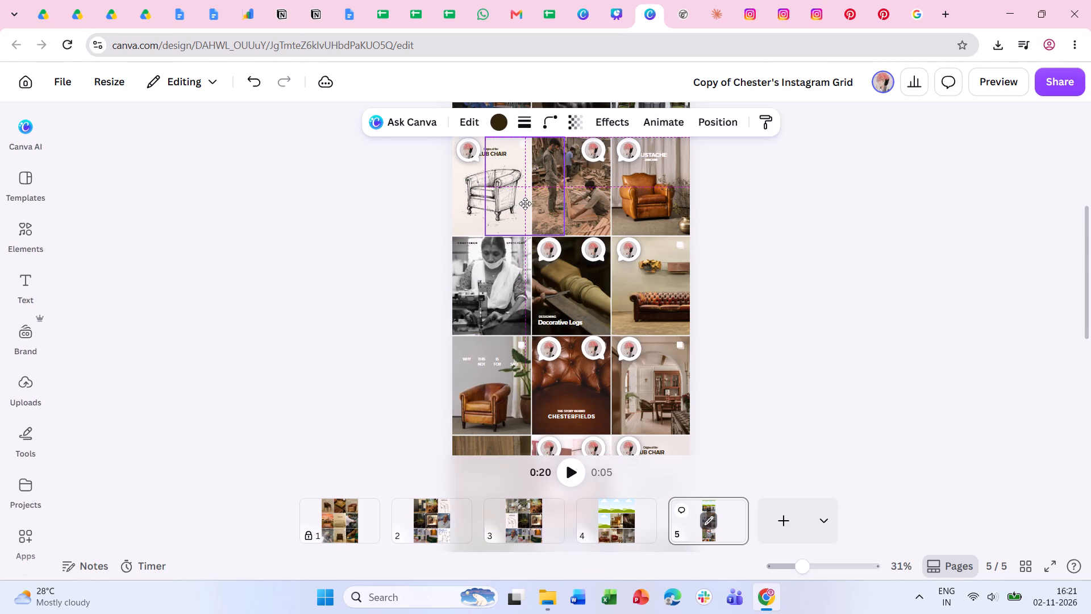
{"action": "left_click_drag", "start_coordinate": [525, 204], "coordinate": [549, 203]}
{"action": "left_click", "coordinate": [385, 197]}
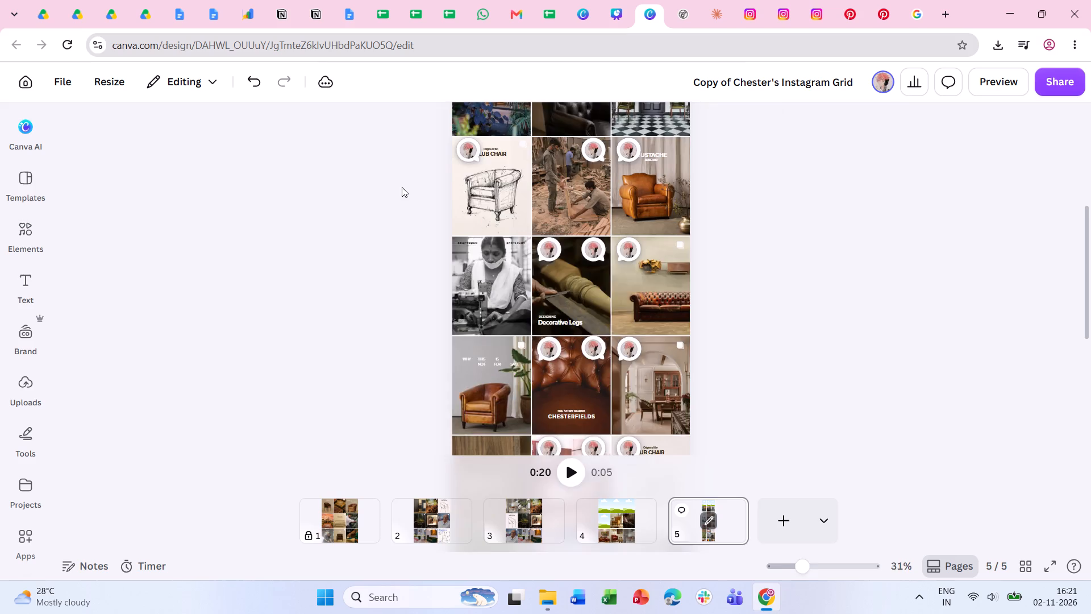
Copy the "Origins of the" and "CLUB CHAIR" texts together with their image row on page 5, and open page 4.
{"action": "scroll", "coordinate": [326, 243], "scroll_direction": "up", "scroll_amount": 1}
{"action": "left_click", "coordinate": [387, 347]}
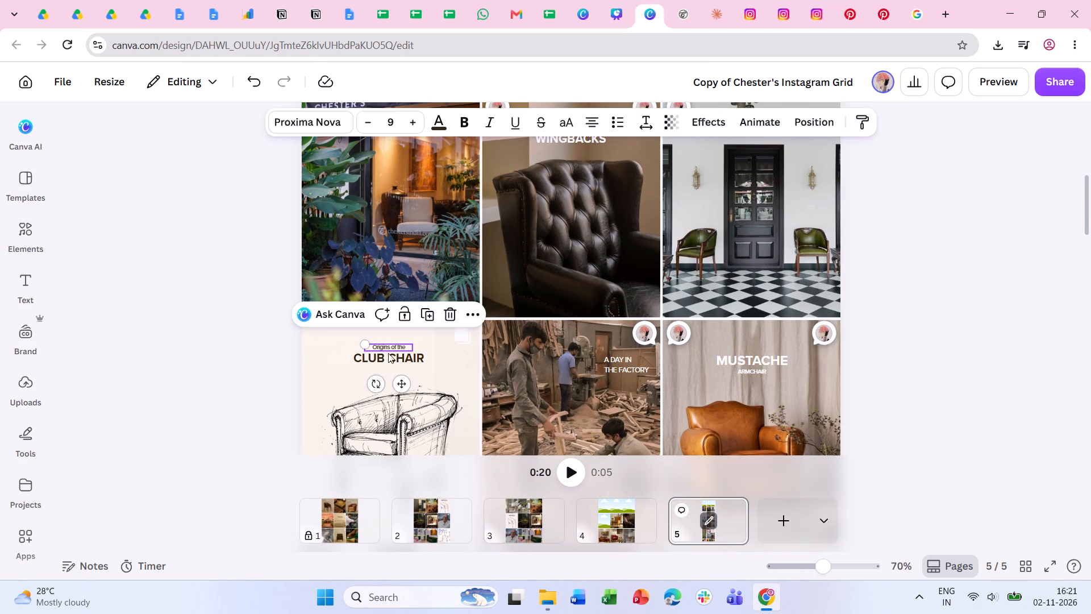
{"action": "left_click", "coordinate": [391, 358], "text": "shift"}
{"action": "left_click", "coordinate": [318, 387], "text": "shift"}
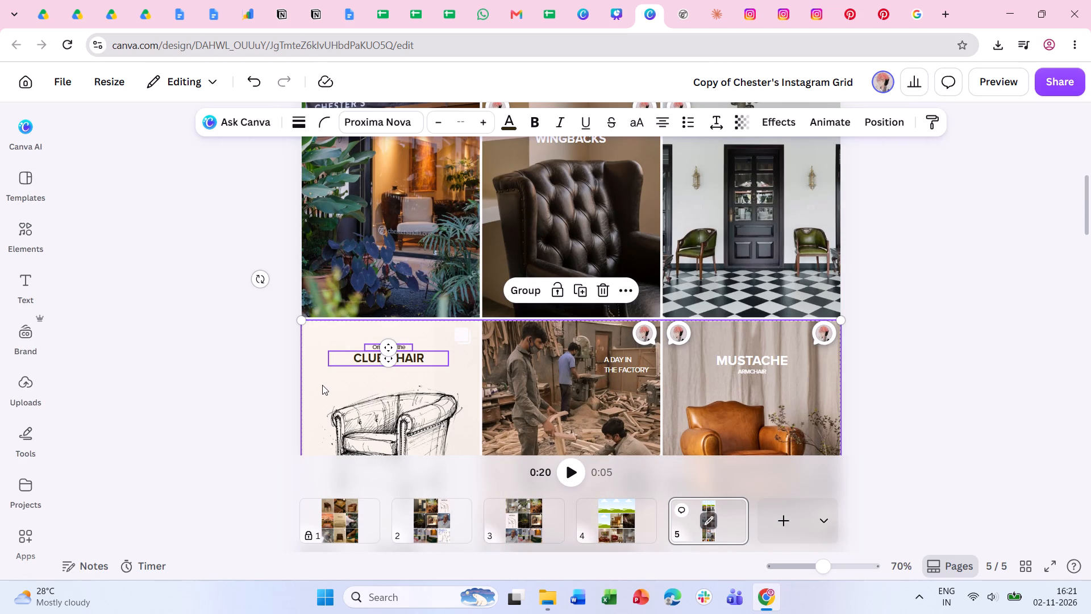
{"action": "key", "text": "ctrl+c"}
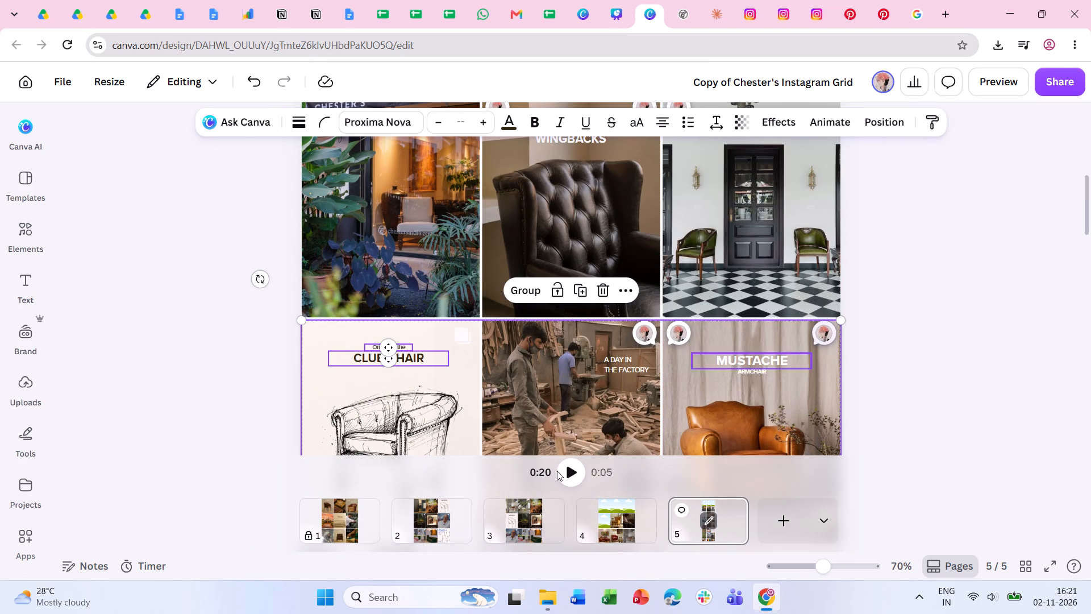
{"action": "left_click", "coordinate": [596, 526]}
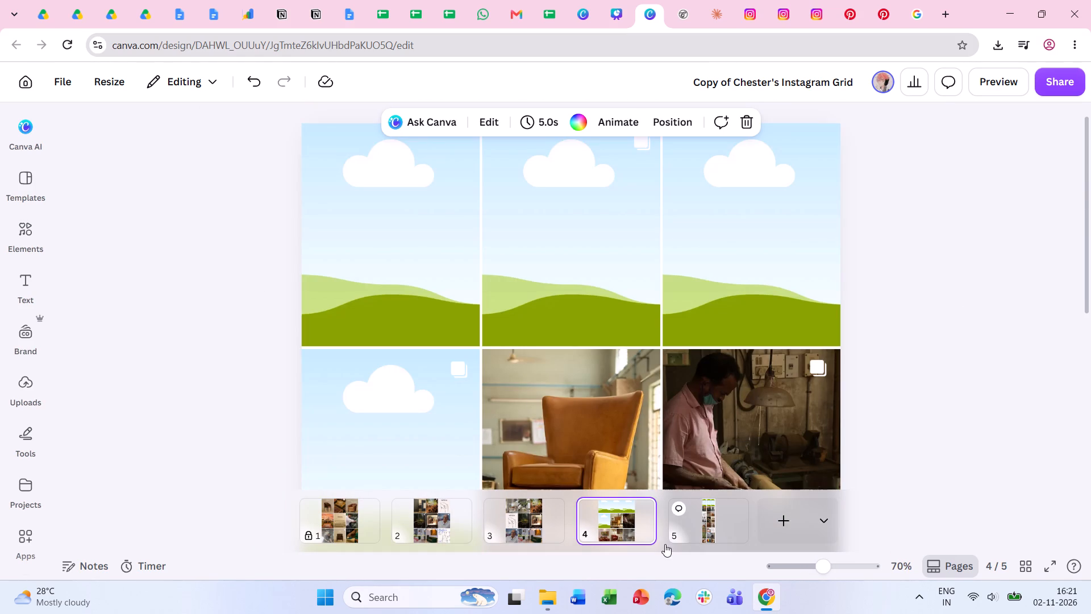
Return to page 5 and copy the club chair sketch image on its own, leaving its crop as it is.
{"action": "left_click", "coordinate": [698, 531]}
{"action": "double_click", "coordinate": [343, 375]}
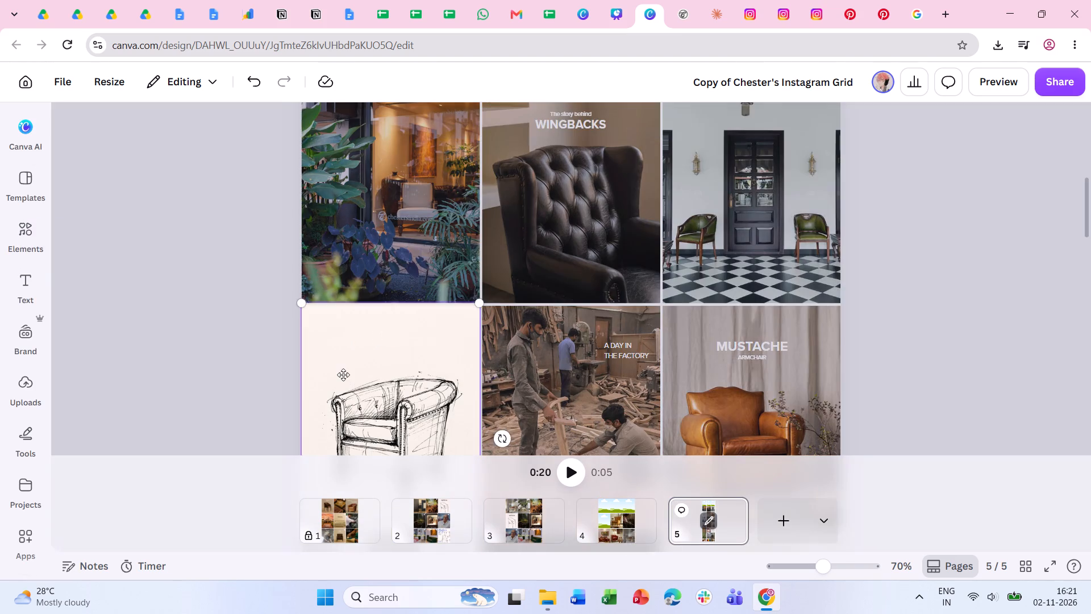
{"action": "left_click", "coordinate": [343, 375]}
{"action": "left_click", "coordinate": [343, 375]}
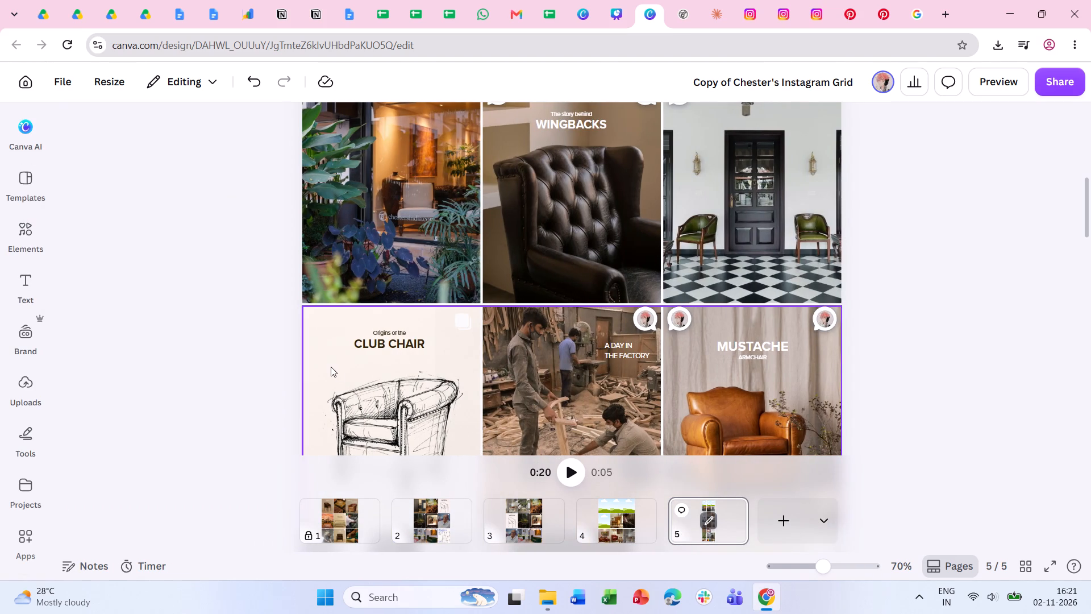
{"action": "left_click", "coordinate": [330, 367]}
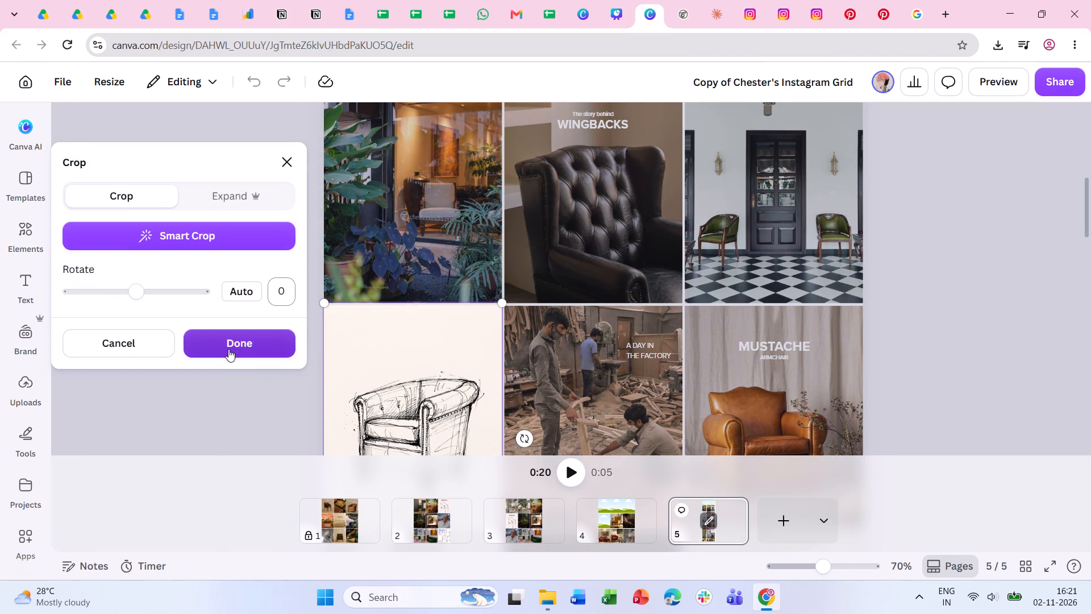
{"action": "left_click", "coordinate": [209, 355]}
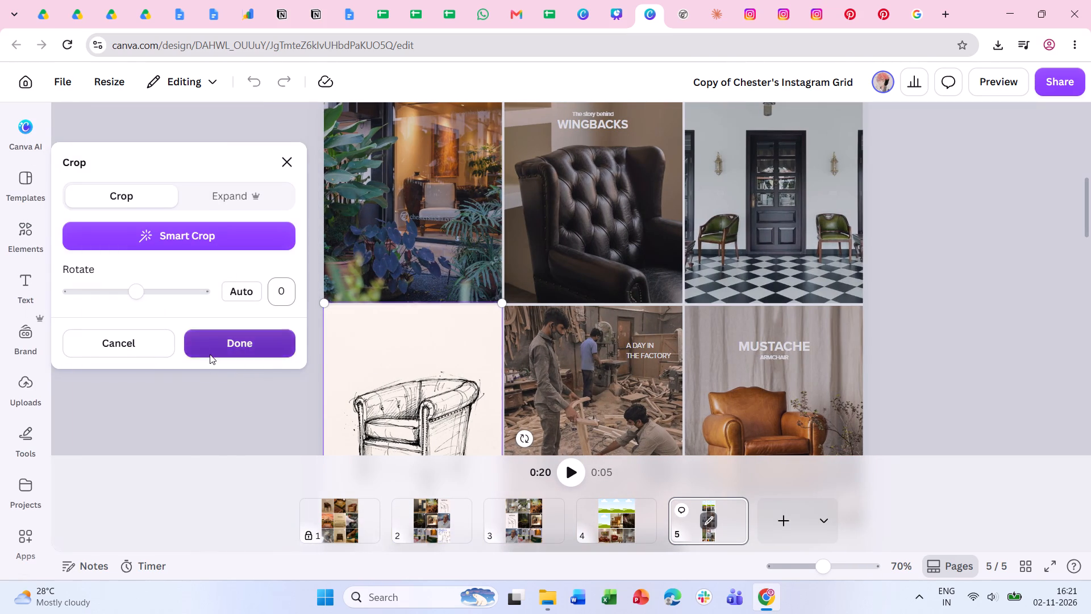
{"action": "key", "text": "ctrl+c"}
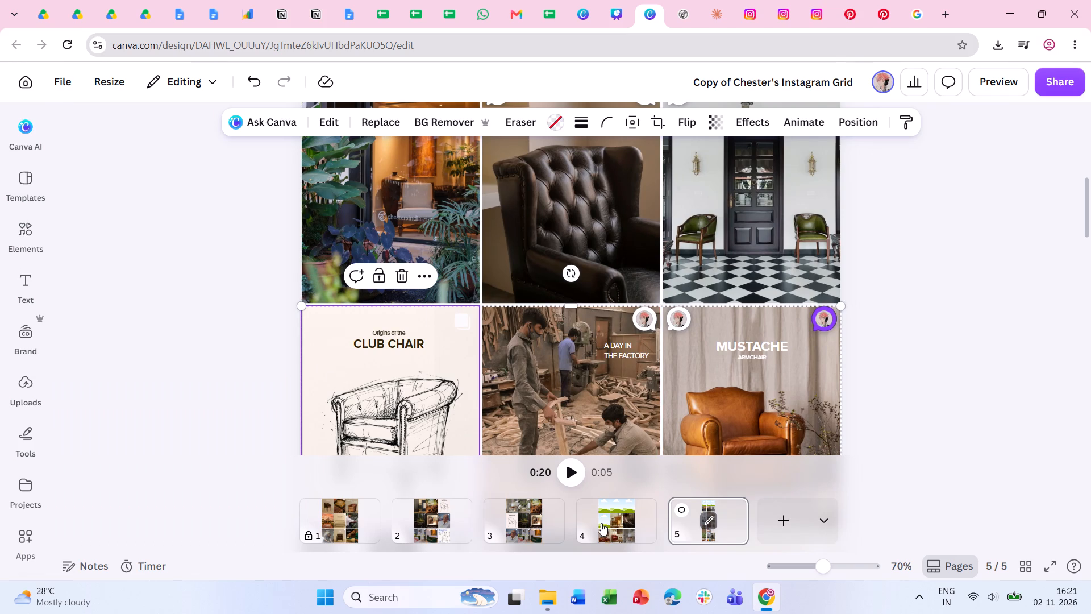
Paste the copied photo grid onto page 4 and line it up with the sides of the page.
{"action": "left_click", "coordinate": [602, 523]}
{"action": "key", "text": "ctrl+v"}
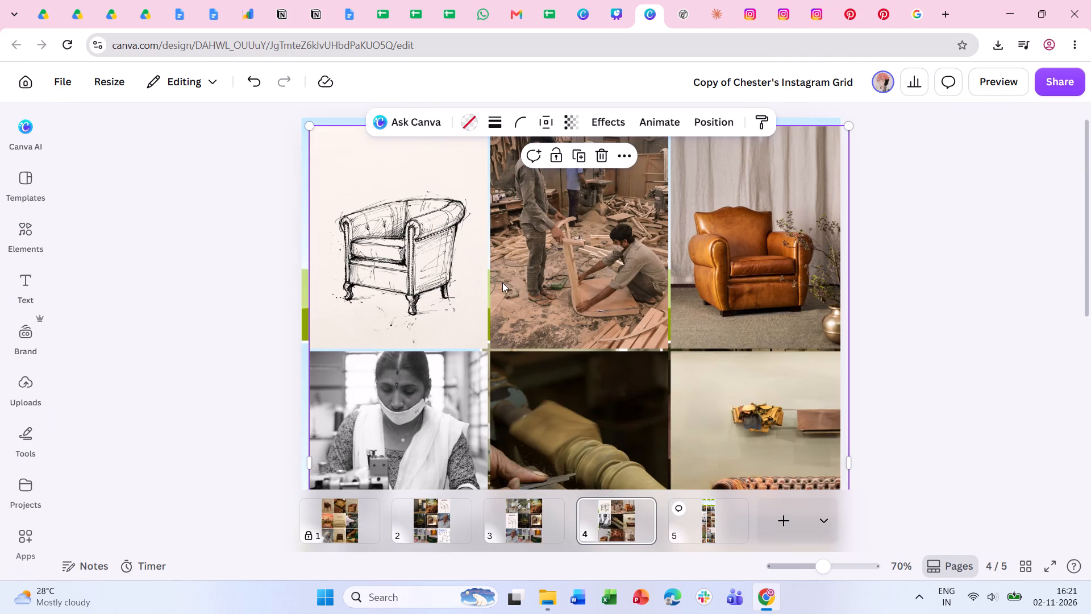
{"action": "left_click_drag", "start_coordinate": [547, 316], "coordinate": [584, 303]}
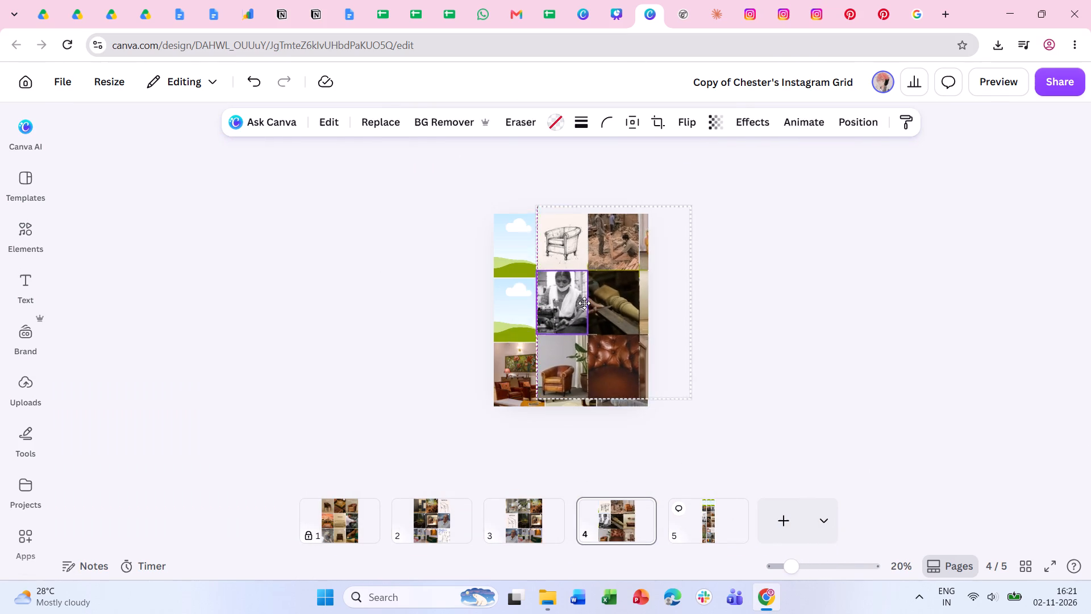
{"action": "left_click_drag", "start_coordinate": [584, 303], "coordinate": [546, 305]}
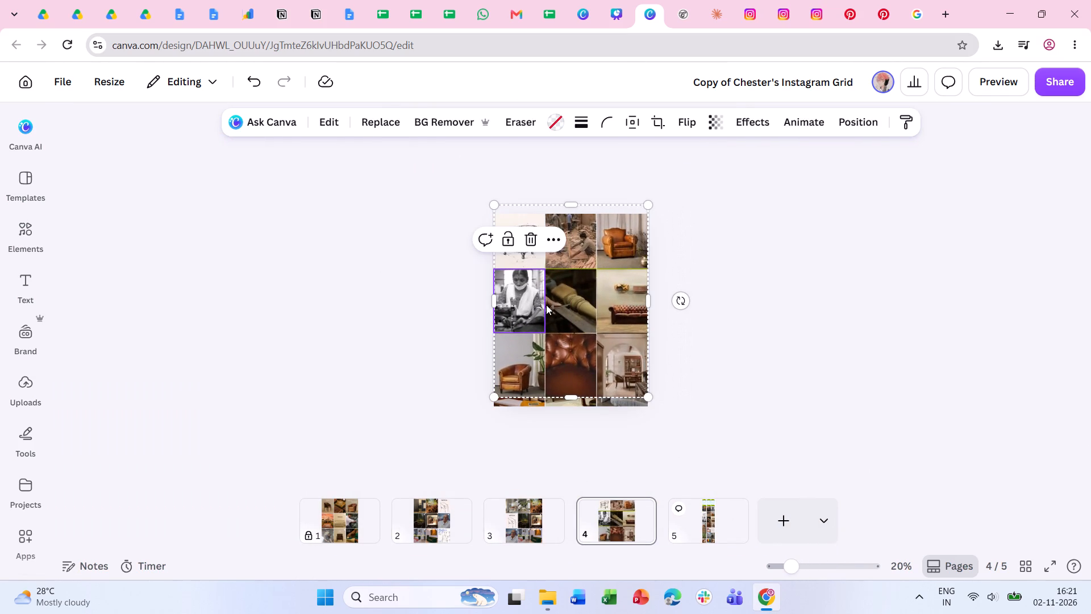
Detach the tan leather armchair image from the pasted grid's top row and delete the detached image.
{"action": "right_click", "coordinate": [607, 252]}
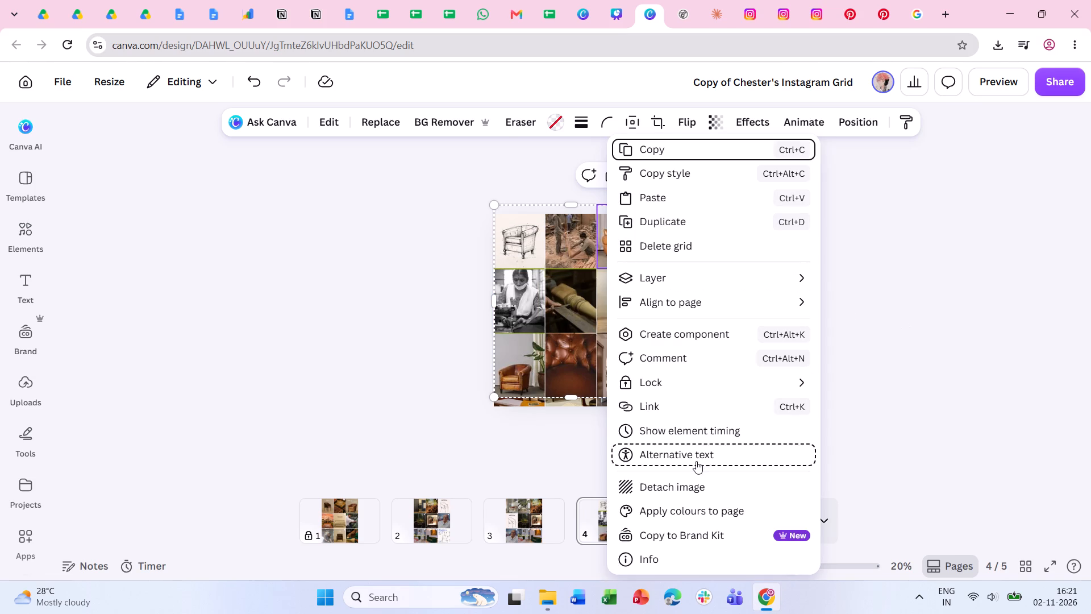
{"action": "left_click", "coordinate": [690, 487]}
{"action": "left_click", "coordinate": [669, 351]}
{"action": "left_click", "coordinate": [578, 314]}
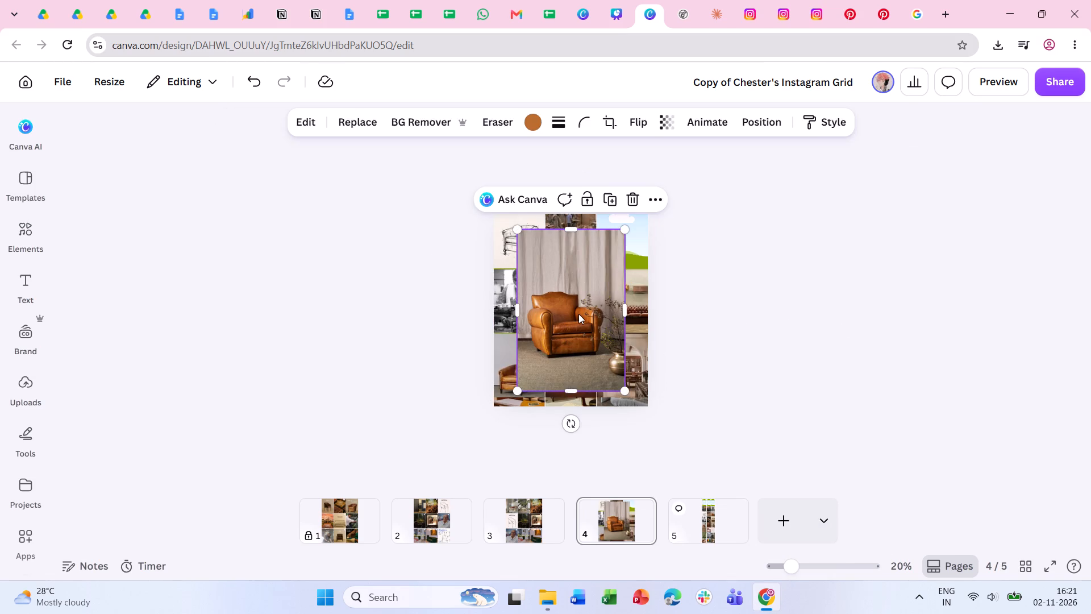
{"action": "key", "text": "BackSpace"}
Detach the club chair sketch from the pasted grid's top row and delete the pasted grid.
{"action": "left_click", "coordinate": [515, 255]}
{"action": "right_click", "coordinate": [515, 255]}
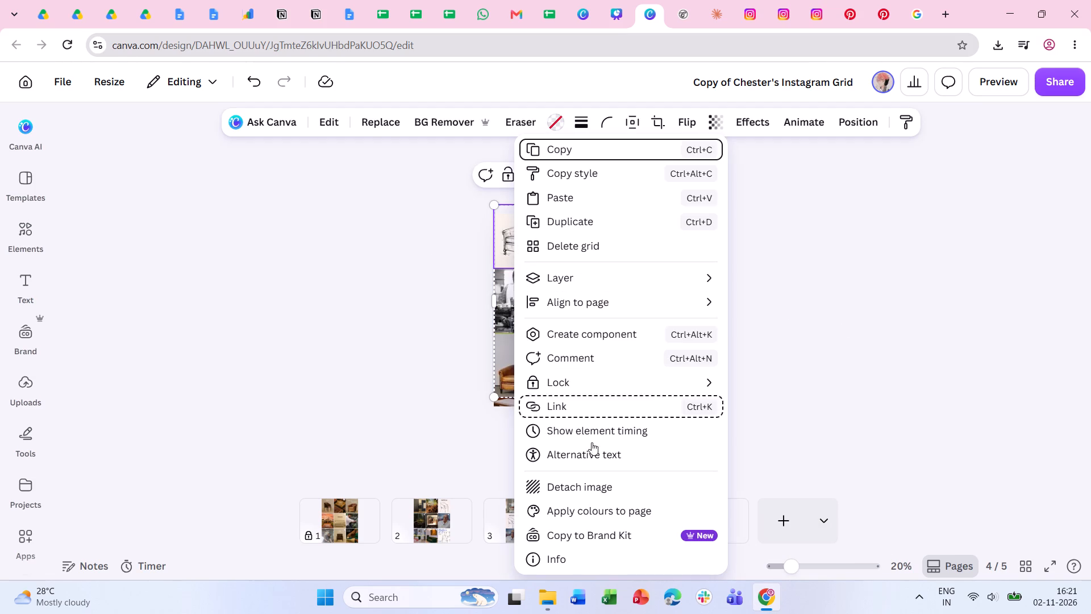
{"action": "left_click", "coordinate": [596, 483]}
{"action": "left_click", "coordinate": [807, 267]}
{"action": "left_click", "coordinate": [635, 225]}
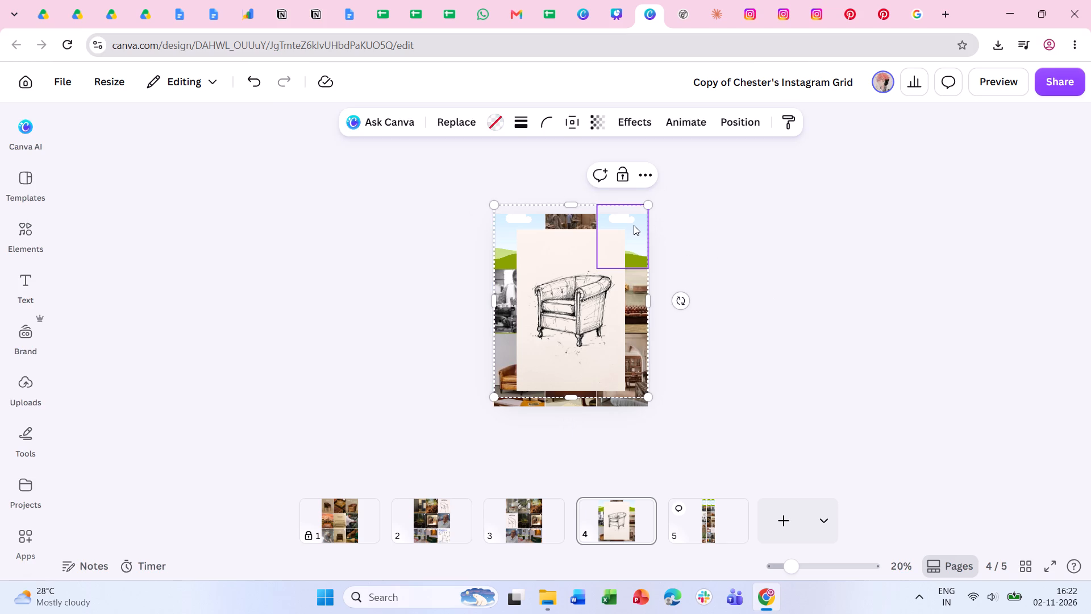
{"action": "key", "text": "BackSpace"}
Place the detached club chair sketch into the first cell of the middle row of page 4's grid.
{"action": "left_click_drag", "start_coordinate": [580, 313], "coordinate": [538, 312]}
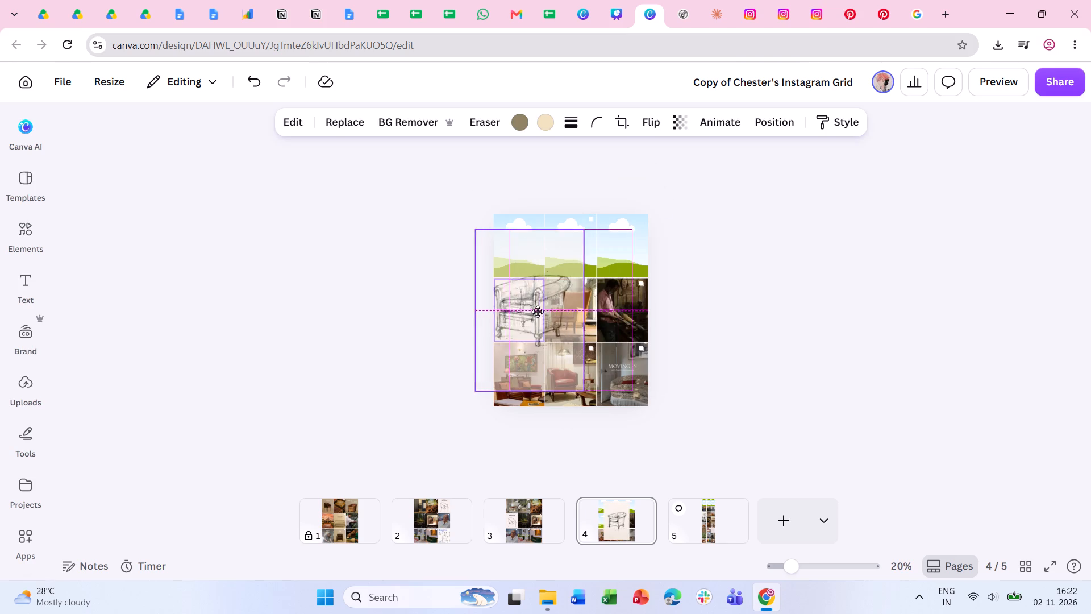
{"action": "left_click_drag", "start_coordinate": [538, 312], "coordinate": [524, 312]}
{"action": "left_click", "coordinate": [793, 316]}
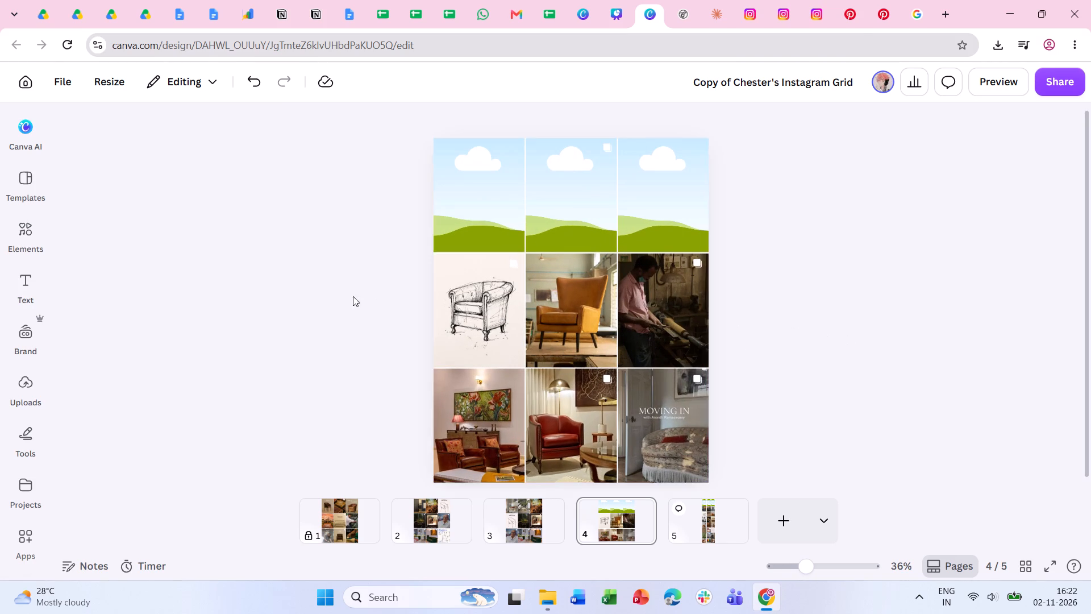
Open the crop settings for the club chair sketch in page 4's grid.
{"action": "left_click", "coordinate": [491, 325]}
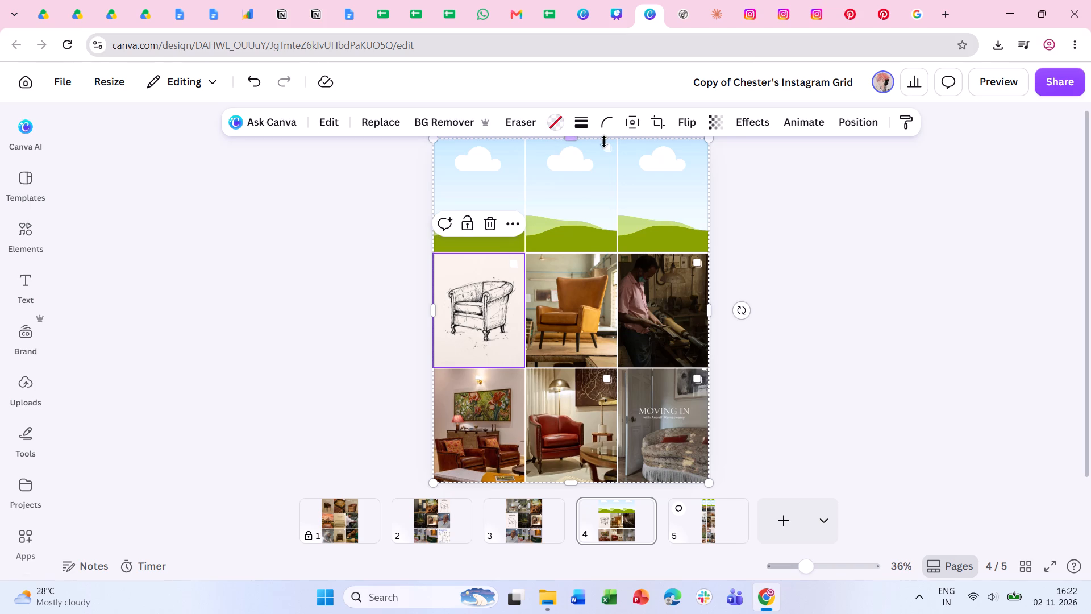
{"action": "left_click", "coordinate": [654, 127]}
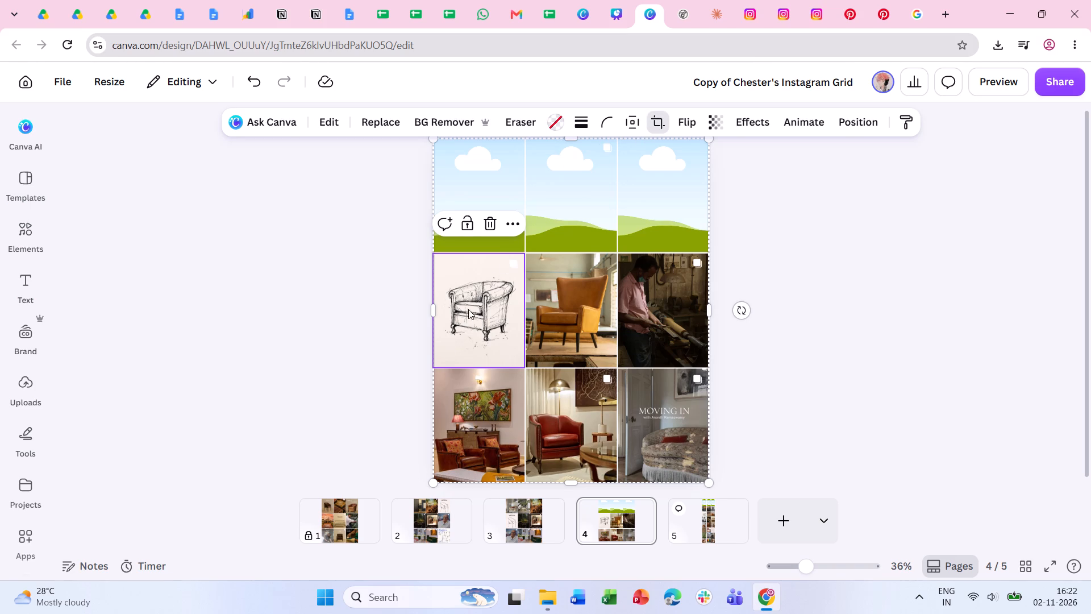
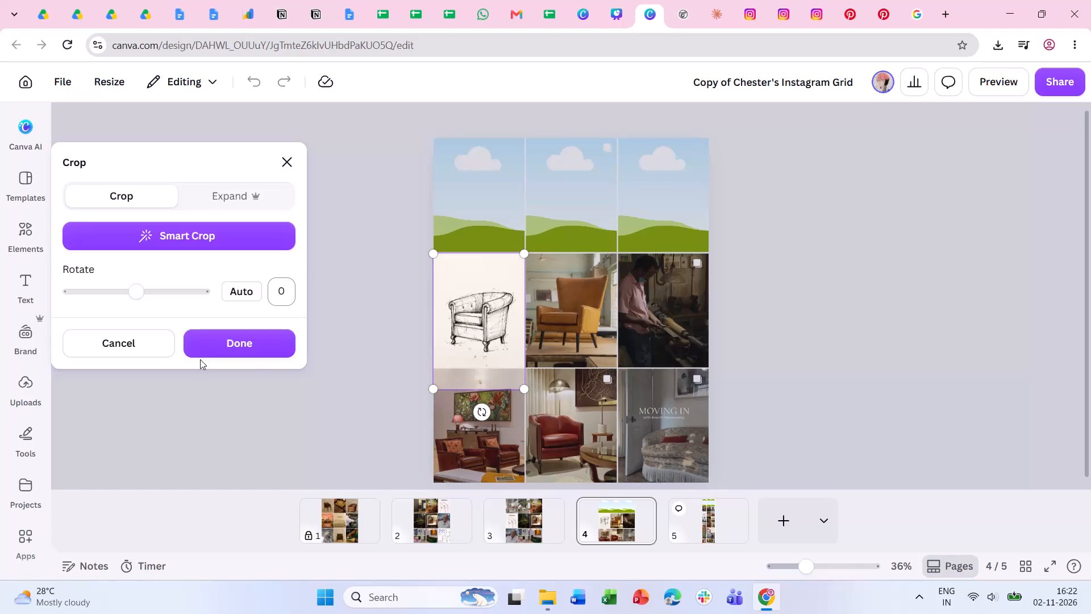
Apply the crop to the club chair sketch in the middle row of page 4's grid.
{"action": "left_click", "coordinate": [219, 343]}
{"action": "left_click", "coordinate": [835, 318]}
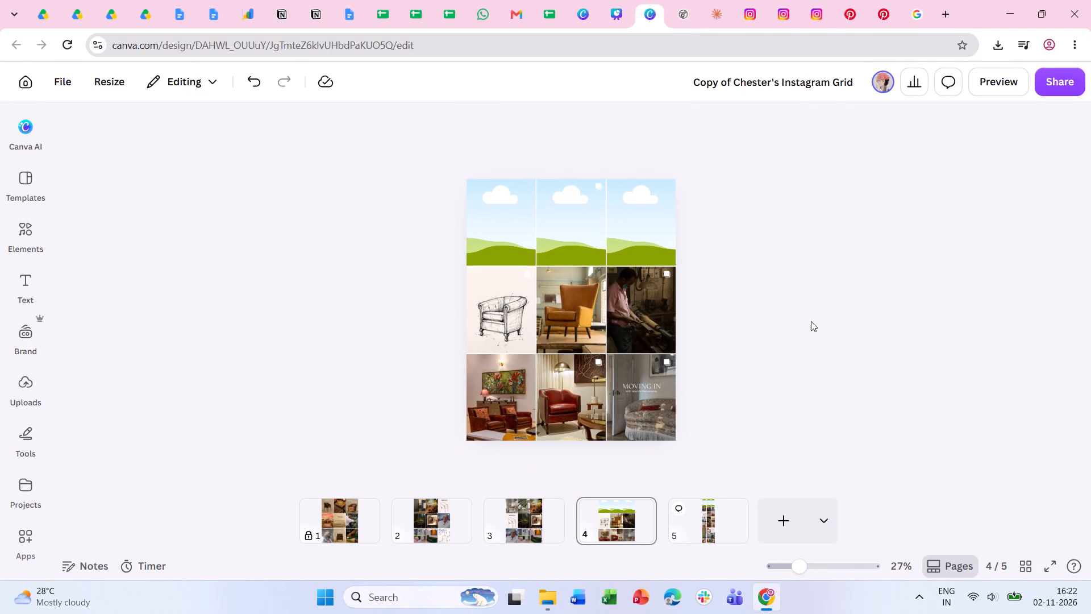
Detach the club chair sketch from the middle row and place it in the first cell of the grid's top row.
{"action": "left_click", "coordinate": [472, 323]}
{"action": "right_click", "coordinate": [501, 323]}
{"action": "left_click", "coordinate": [571, 483]}
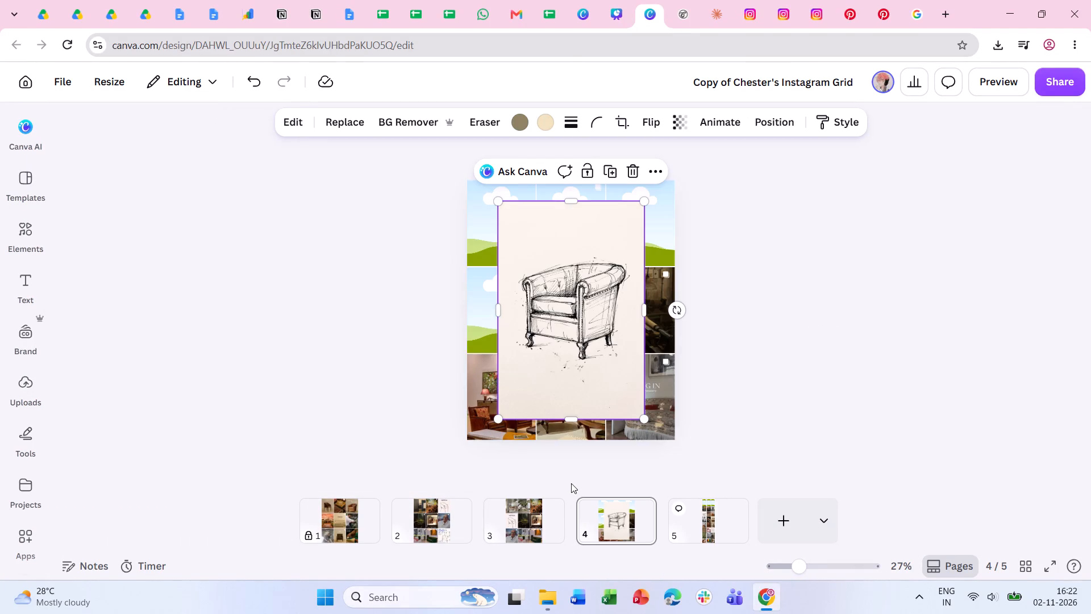
{"action": "left_click", "coordinate": [784, 320]}
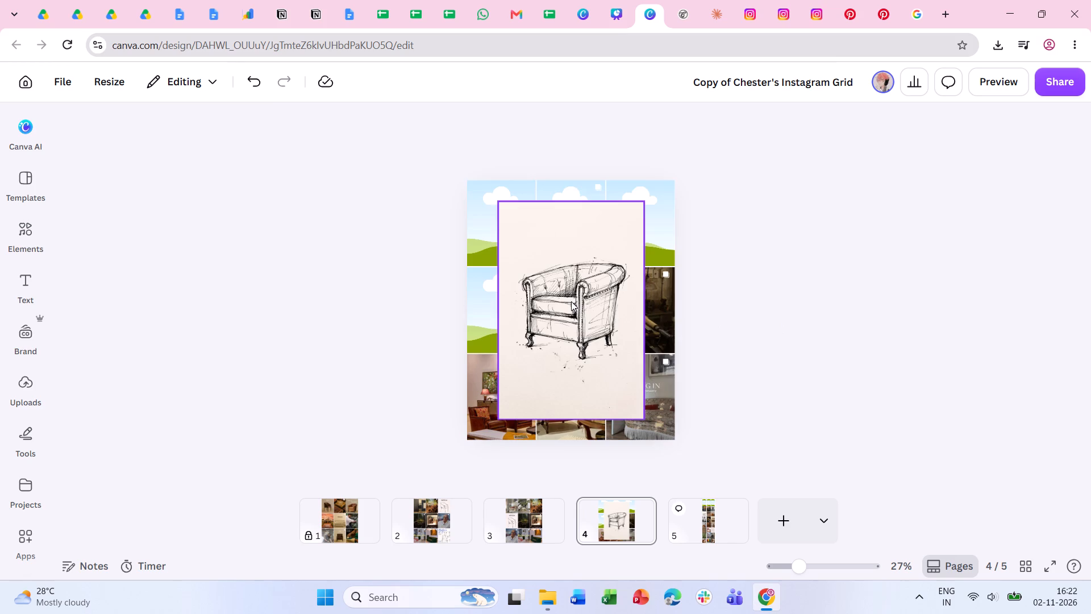
{"action": "left_click_drag", "start_coordinate": [571, 301], "coordinate": [528, 232]}
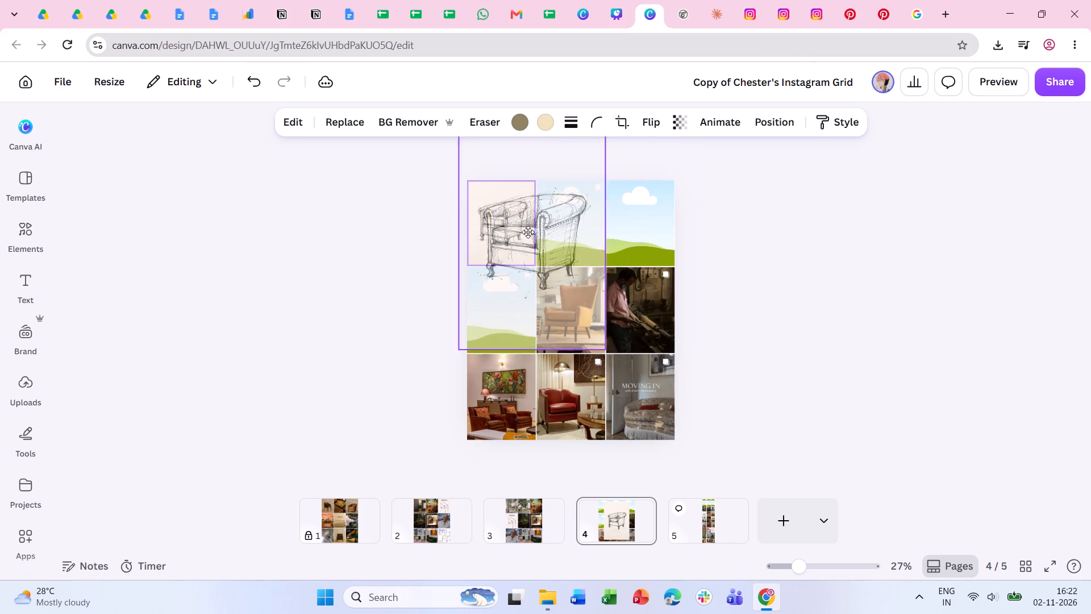
{"action": "left_click_drag", "start_coordinate": [528, 232], "coordinate": [521, 233]}
{"action": "left_click", "coordinate": [815, 298]}
Adjust the club chair sketch's crop so the chair sits slightly lower within the top row's first cell.
{"action": "left_click", "coordinate": [486, 225]}
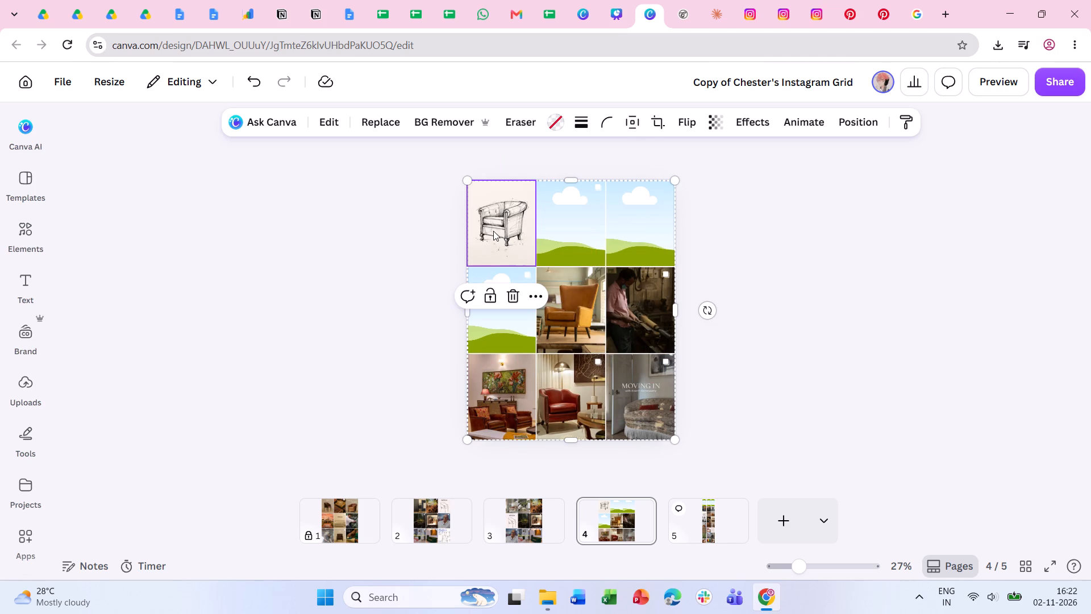
{"action": "left_click", "coordinate": [654, 126]}
{"action": "left_click_drag", "start_coordinate": [510, 220], "coordinate": [510, 239]}
{"action": "left_click", "coordinate": [265, 345]}
{"action": "left_click", "coordinate": [840, 262]}
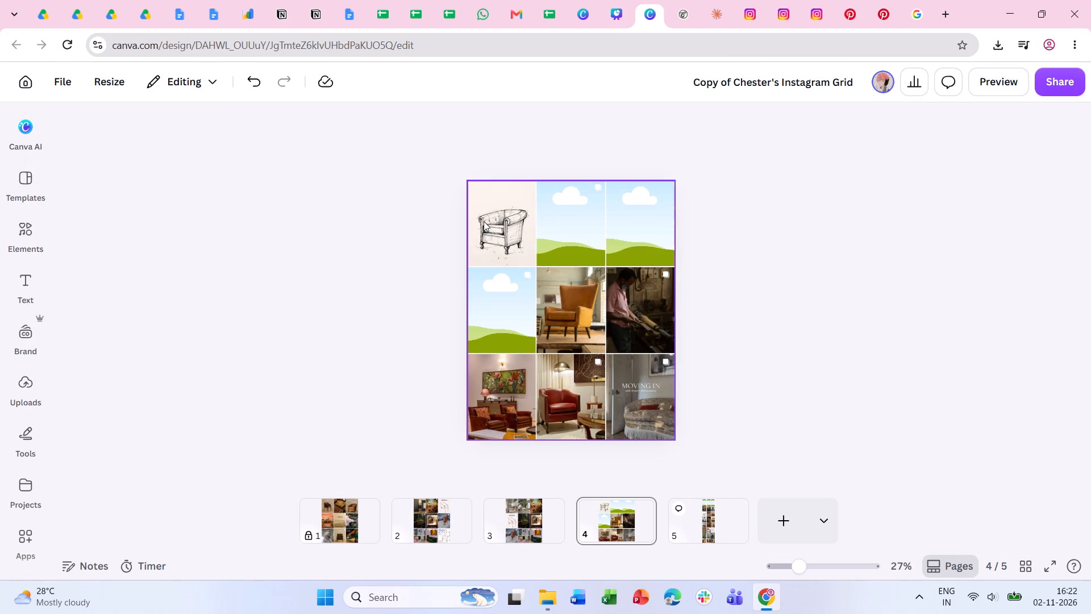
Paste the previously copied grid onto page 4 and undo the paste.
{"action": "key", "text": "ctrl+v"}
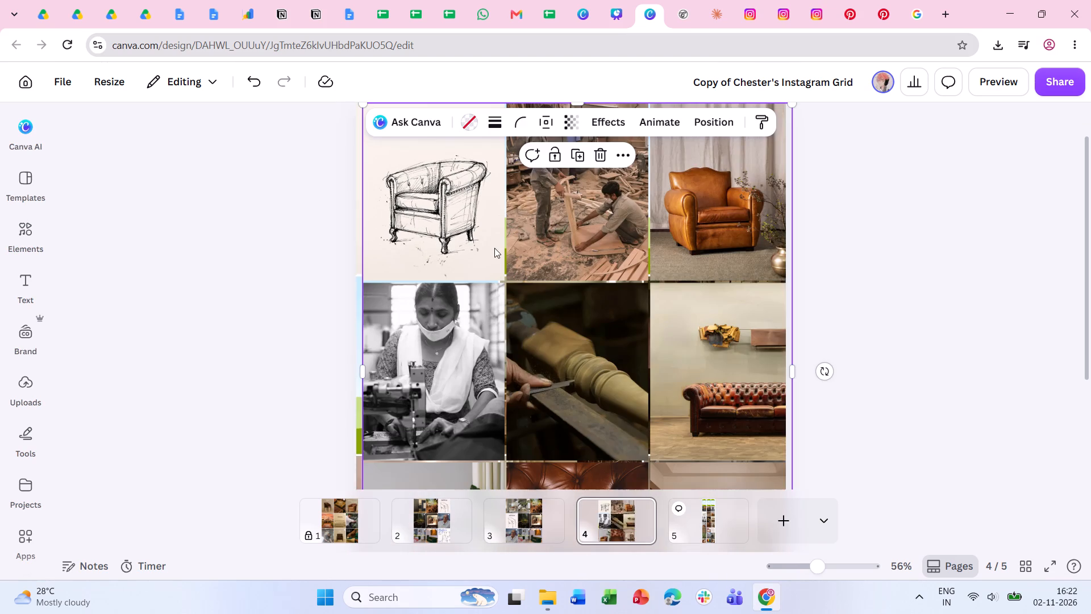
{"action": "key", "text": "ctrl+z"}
Copy the two-line "Origins of the CLUB CHAIR" title from page 5 and place it above the club chair sketch on page 4.
{"action": "left_click", "coordinate": [709, 538]}
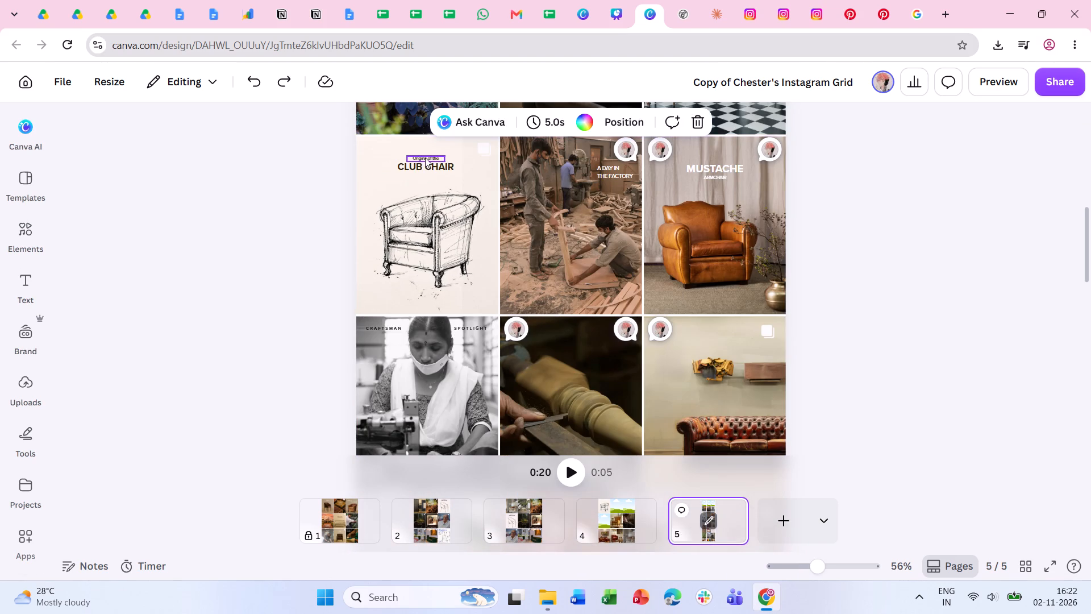
{"action": "left_click", "coordinate": [425, 157]}
{"action": "left_click", "coordinate": [428, 169], "text": "shift"}
{"action": "key", "text": "ctrl+c"}
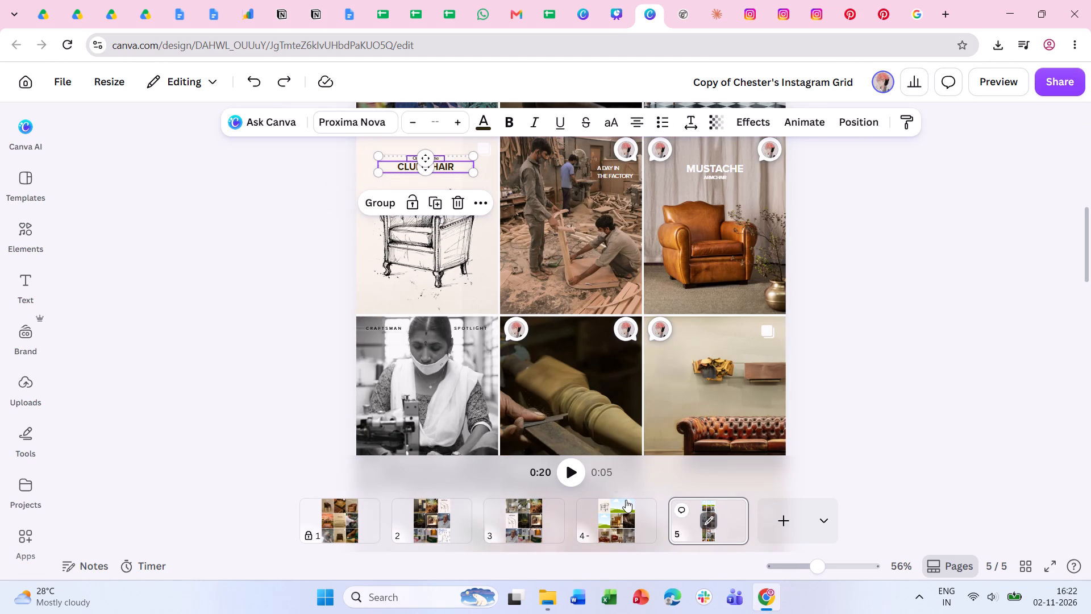
{"action": "left_click", "coordinate": [626, 500]}
{"action": "key", "text": "ctrl+v"}
{"action": "scroll", "coordinate": [631, 354], "scroll_direction": "up", "scroll_amount": 1}
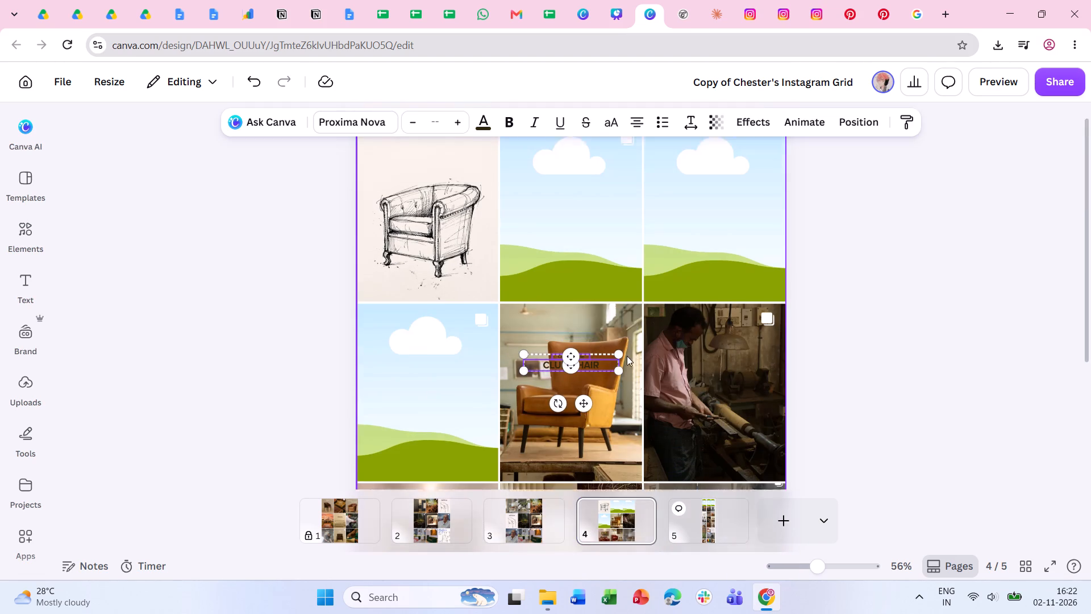
{"action": "scroll", "coordinate": [627, 356], "scroll_direction": "up", "scroll_amount": 1}
{"action": "left_click_drag", "start_coordinate": [592, 380], "coordinate": [448, 175]}
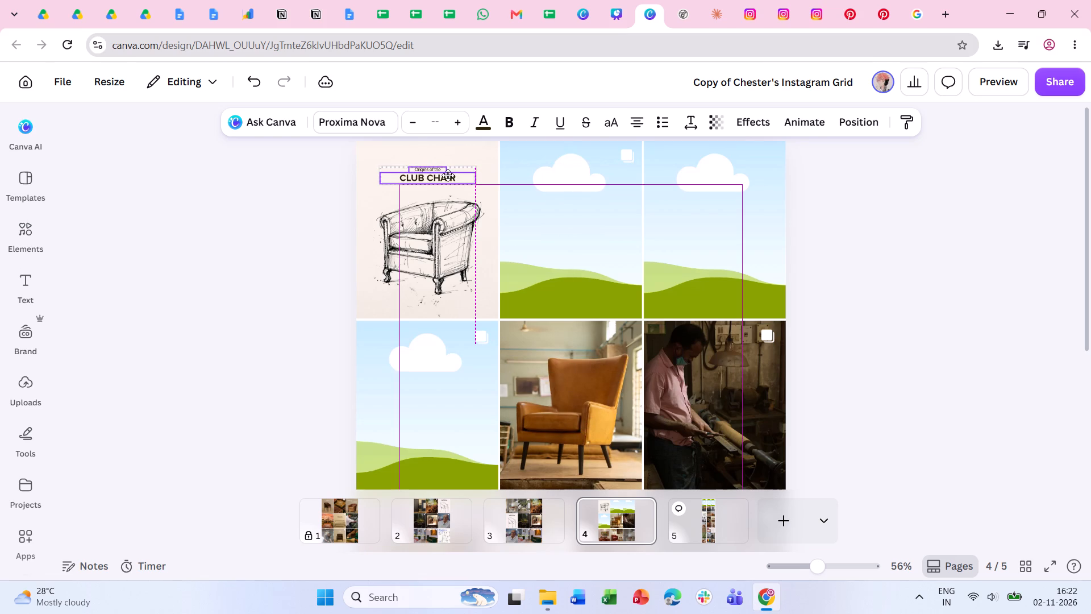
{"action": "left_click_drag", "start_coordinate": [448, 175], "coordinate": [447, 175]}
{"action": "left_click", "coordinate": [1017, 223]}
{"action": "scroll", "coordinate": [848, 259], "scroll_direction": "down", "scroll_amount": 3}
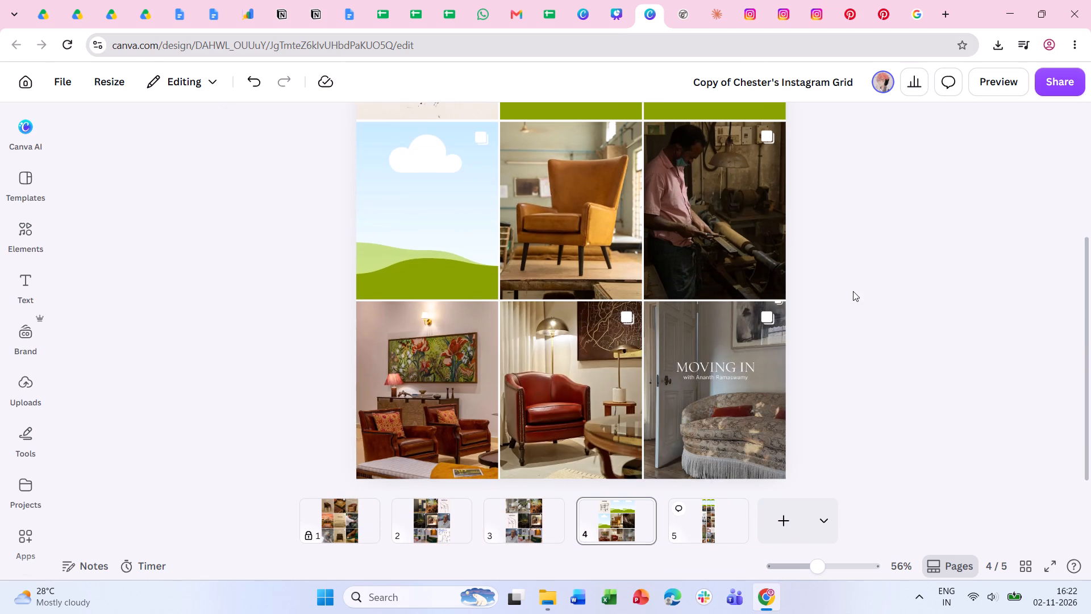
Change the "Origins of the" line above the club chair sketch on page 4 to uppercase.
{"action": "scroll", "coordinate": [853, 292], "scroll_direction": "up", "scroll_amount": 2}
{"action": "left_click", "coordinate": [424, 169]}
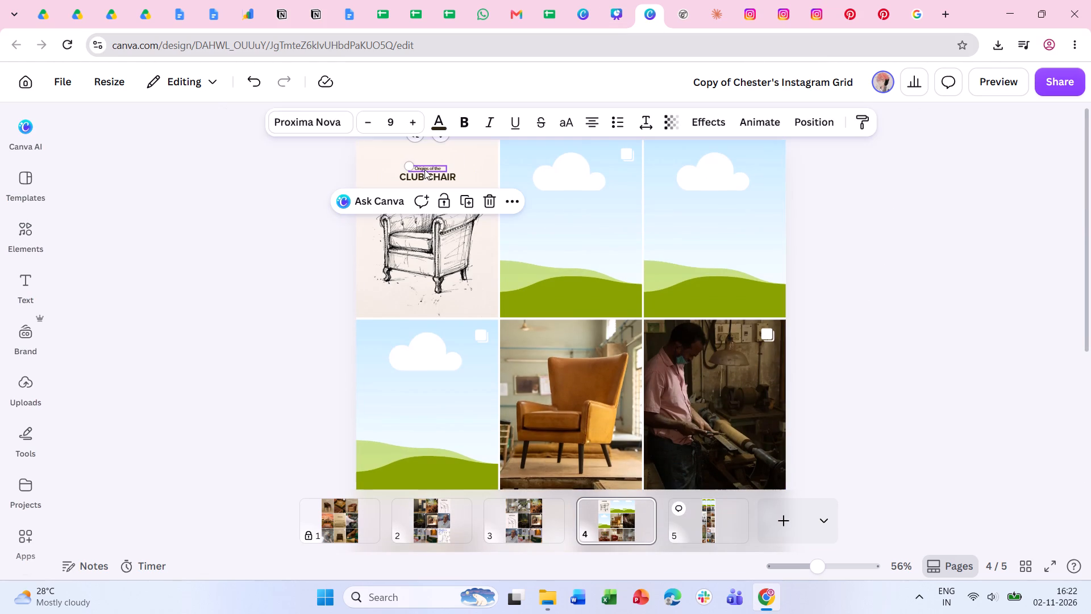
{"action": "left_click", "coordinate": [573, 123]}
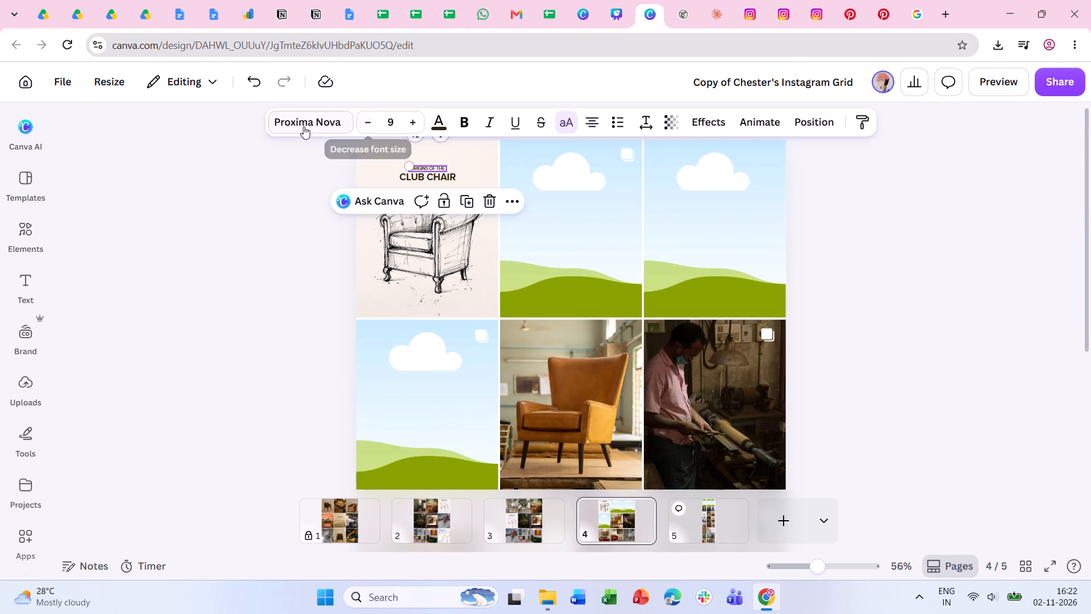
Set the font of both the "Origins of the" and "CLUB CHAIR" title lines to Public Sans.
{"action": "left_click", "coordinate": [303, 126]}
{"action": "scroll", "coordinate": [152, 389], "scroll_direction": "up", "scroll_amount": 1}
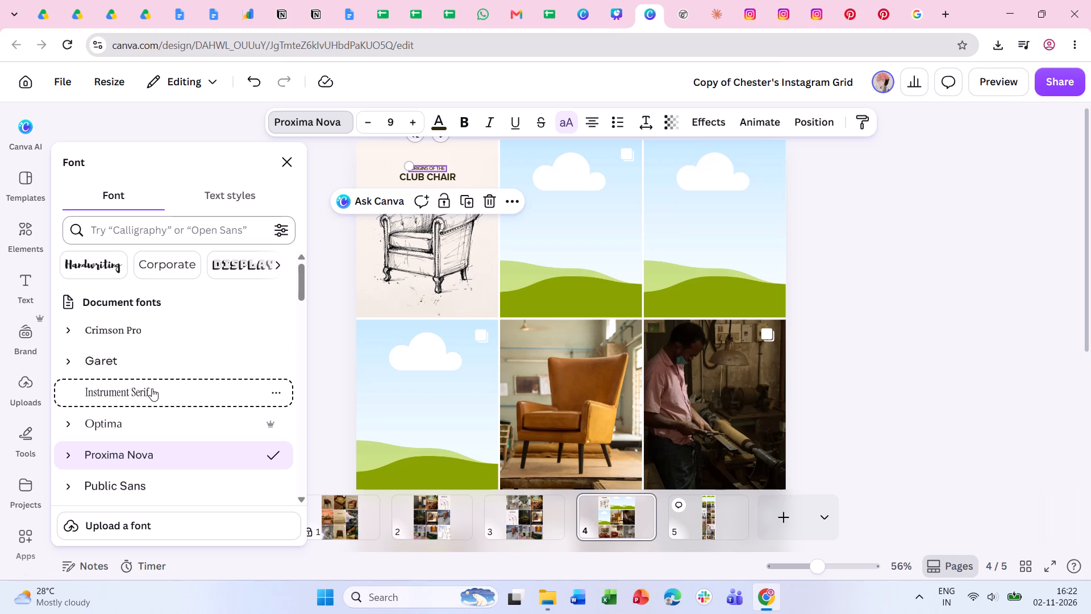
{"action": "scroll", "coordinate": [152, 388], "scroll_direction": "down", "scroll_amount": 2}
{"action": "right_click_drag", "start_coordinate": [113, 264], "coordinate": [109, 257]}
{"action": "left_click", "coordinate": [108, 254]}
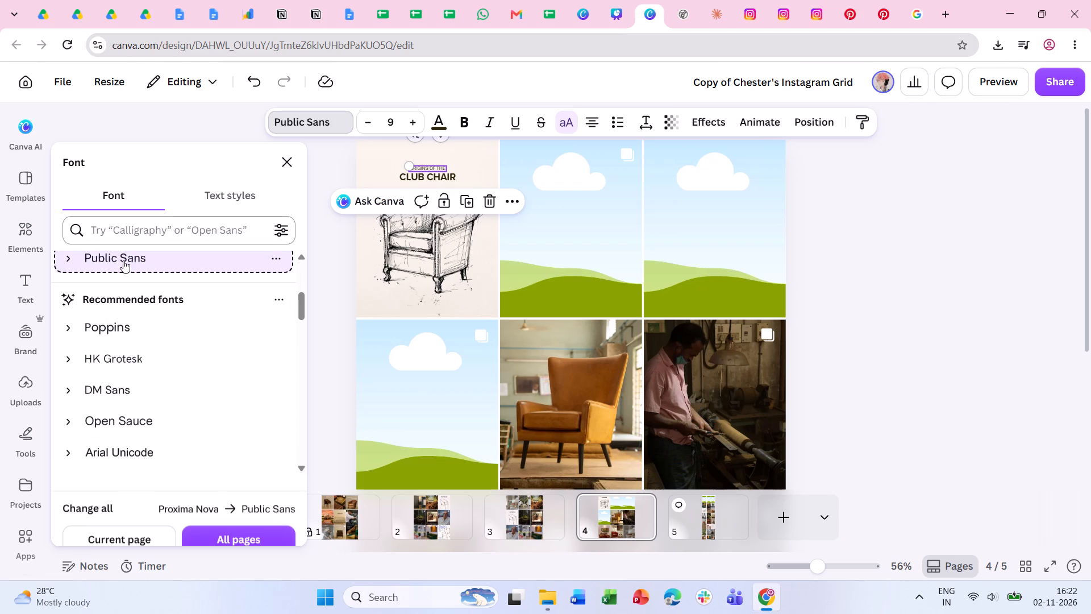
{"action": "left_click", "coordinate": [443, 180]}
{"action": "left_click", "coordinate": [124, 260]}
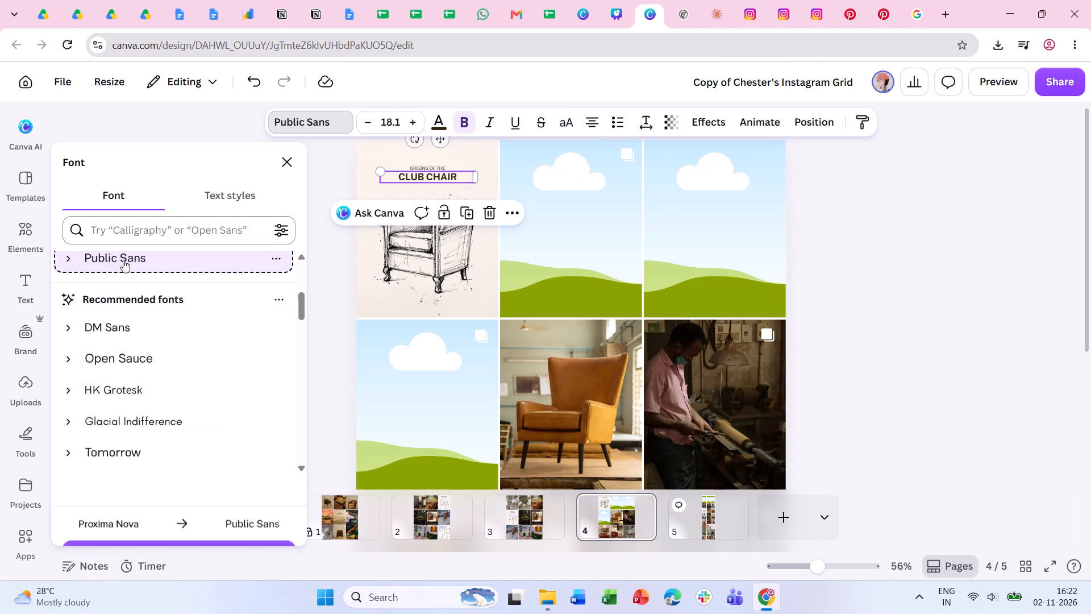
{"action": "double_click", "coordinate": [809, 233]}
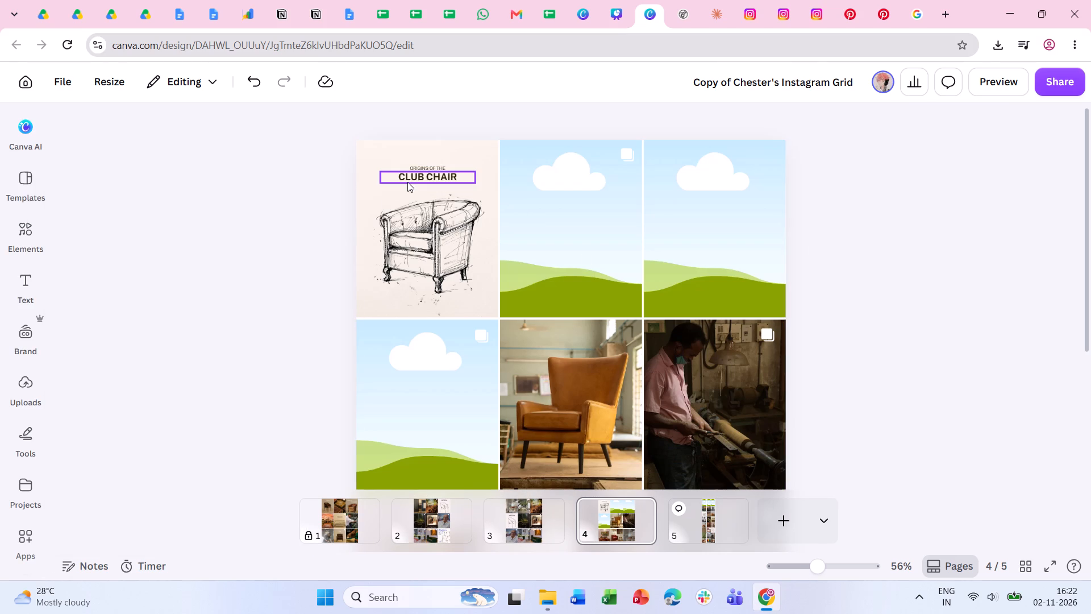
Switch to the chesters_india Instagram profile and review the recent posts in its grid, including the "Origins of the Tub Chair" cover.
{"action": "left_click", "coordinate": [772, 17]}
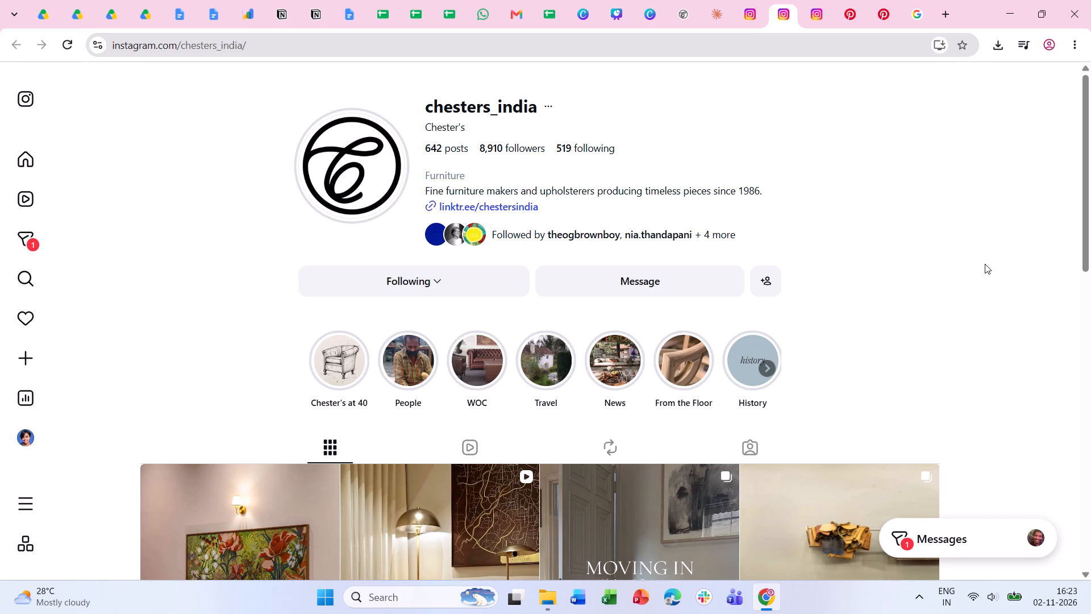
{"action": "scroll", "coordinate": [986, 257], "scroll_direction": "down", "scroll_amount": 7}
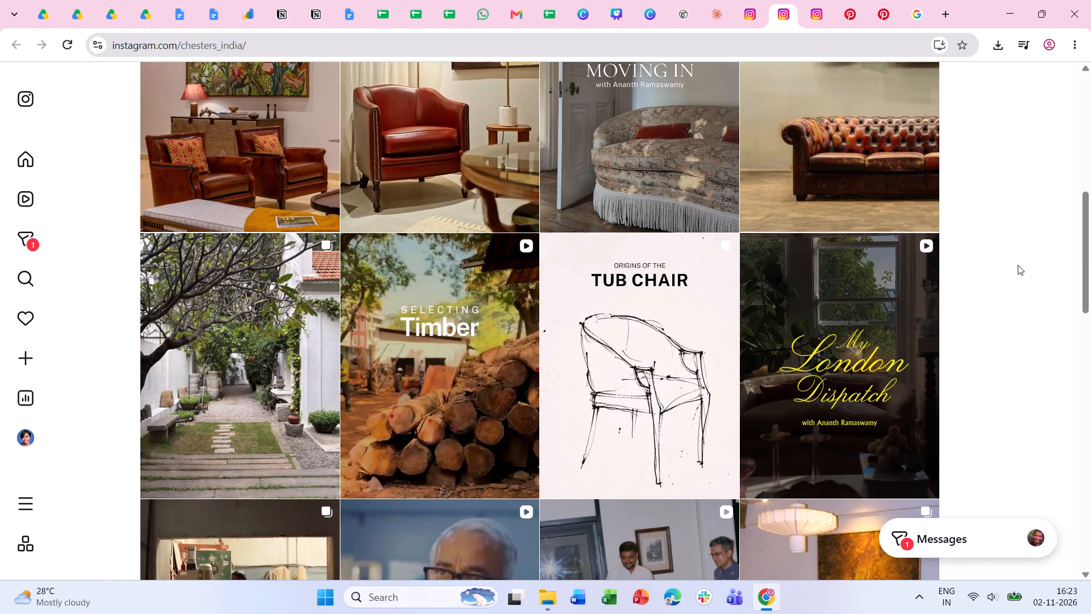
{"action": "scroll", "coordinate": [1018, 265], "scroll_direction": "up", "scroll_amount": 1}
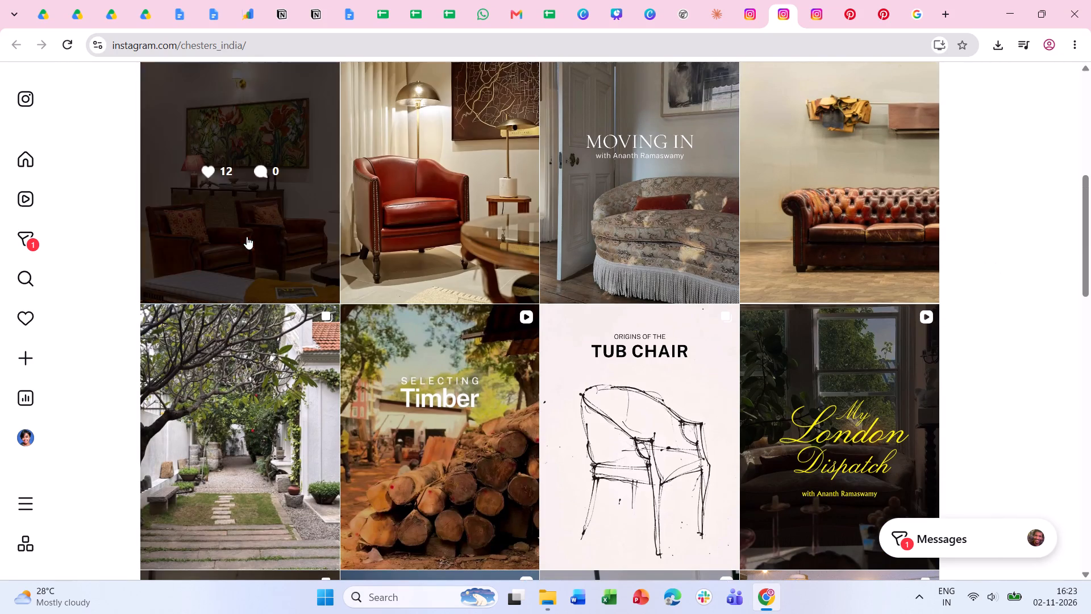
Open the most recent Instagram message conversation, view the shared cat image enlarged, and close the chat.
{"action": "left_click", "coordinate": [925, 529]}
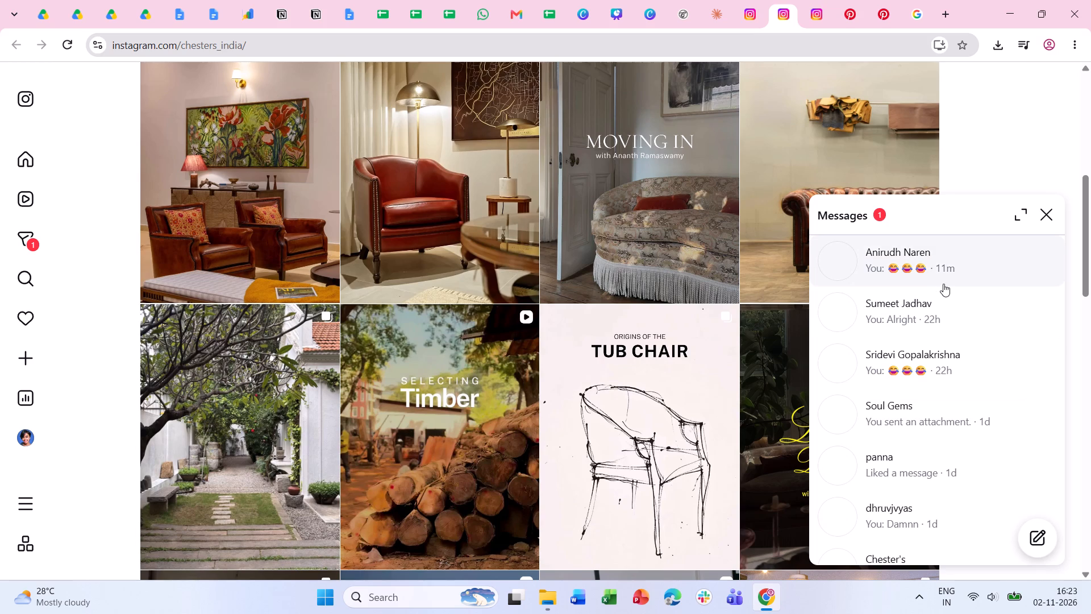
{"action": "left_click", "coordinate": [916, 276]}
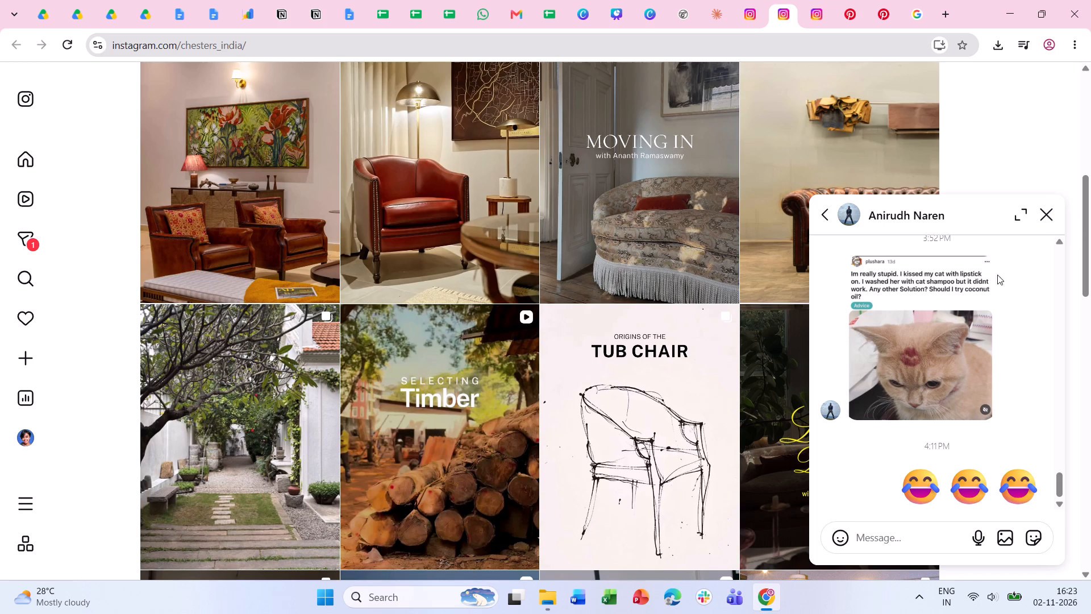
{"action": "left_click", "coordinate": [944, 349]}
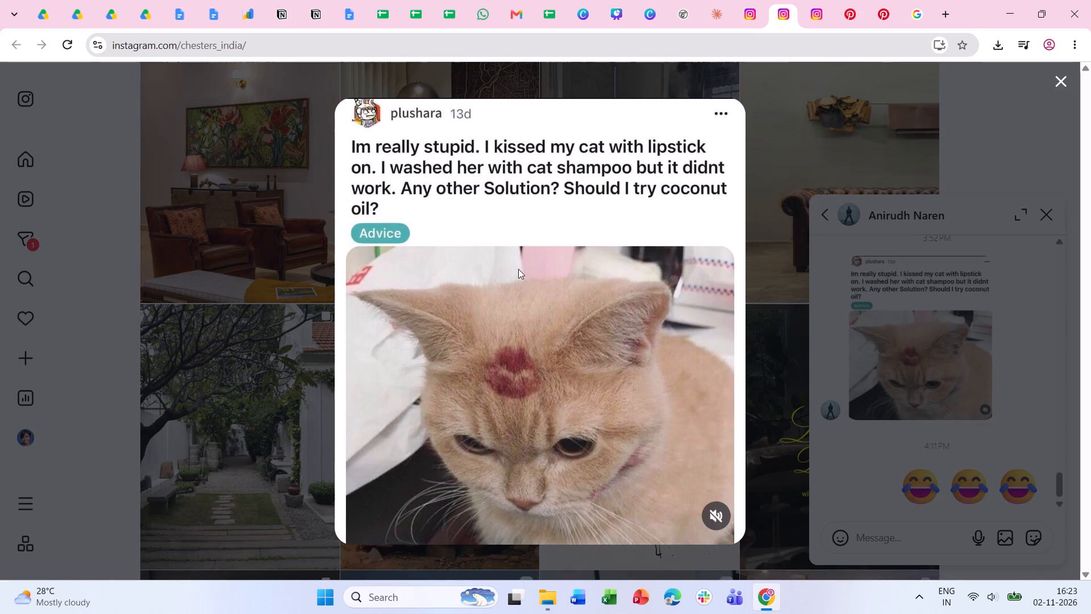
{"action": "left_click", "coordinate": [983, 156]}
{"action": "left_click", "coordinate": [1051, 212]}
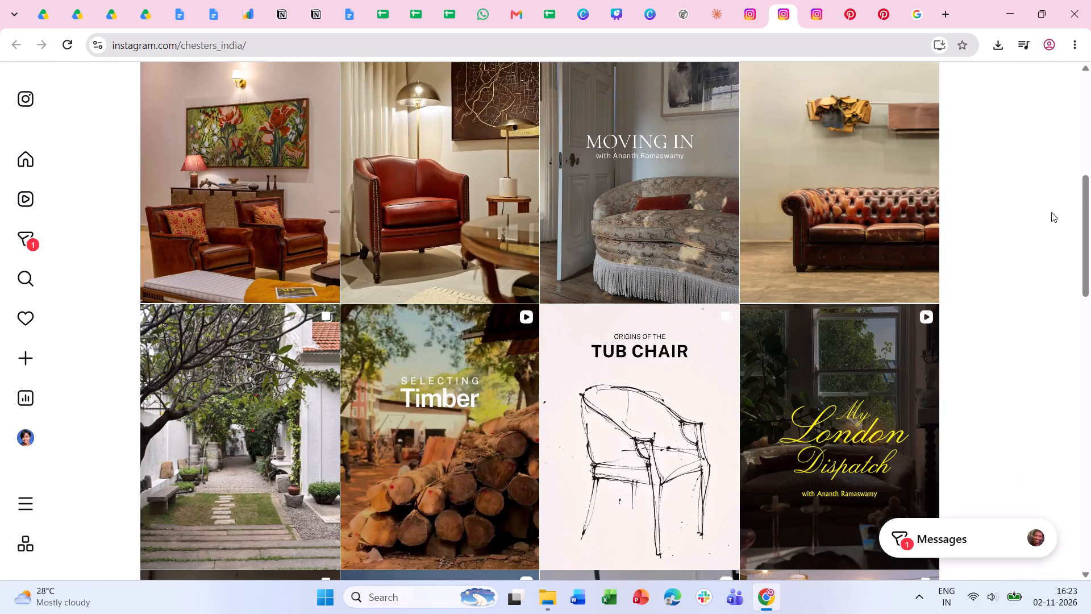
Reload the chesters_india profile and review the latest posts at the start of its grid.
{"action": "scroll", "coordinate": [981, 295], "scroll_direction": "up", "scroll_amount": 2}
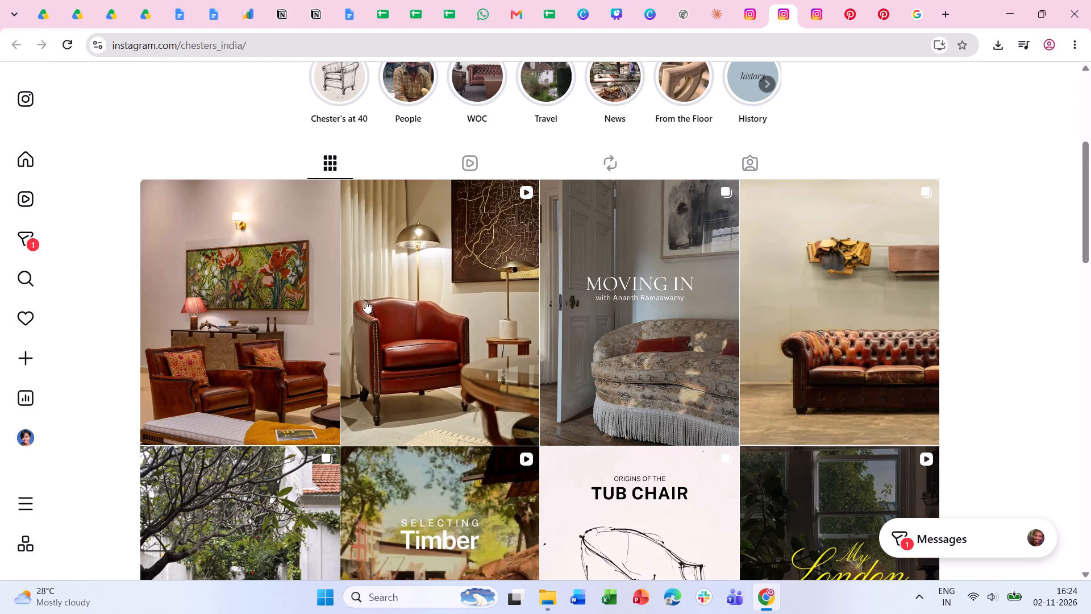
{"action": "left_click", "coordinate": [73, 41]}
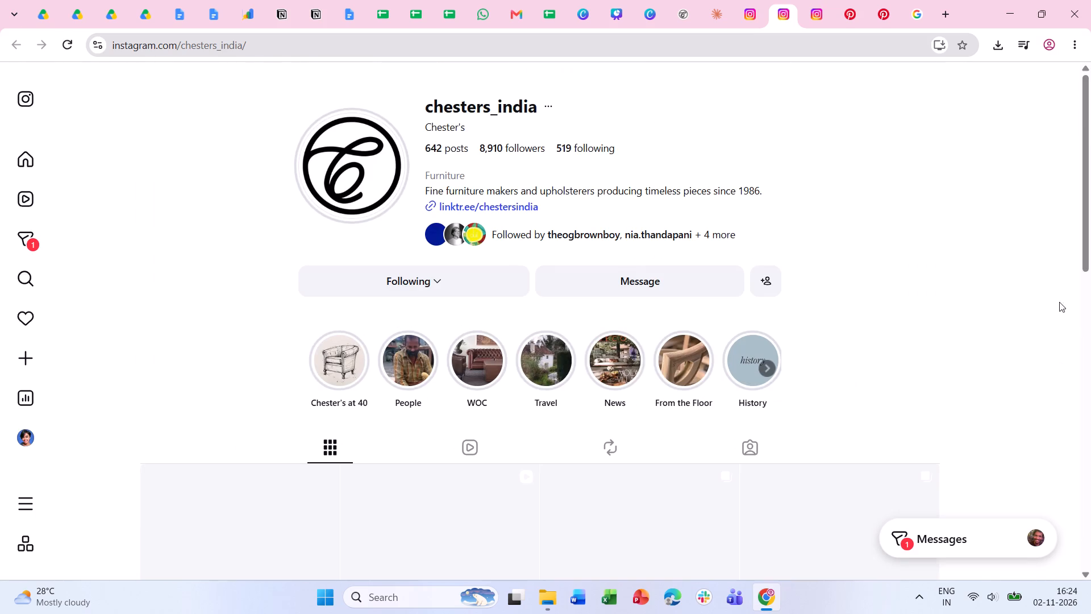
{"action": "scroll", "coordinate": [1051, 295], "scroll_direction": "down", "scroll_amount": 3}
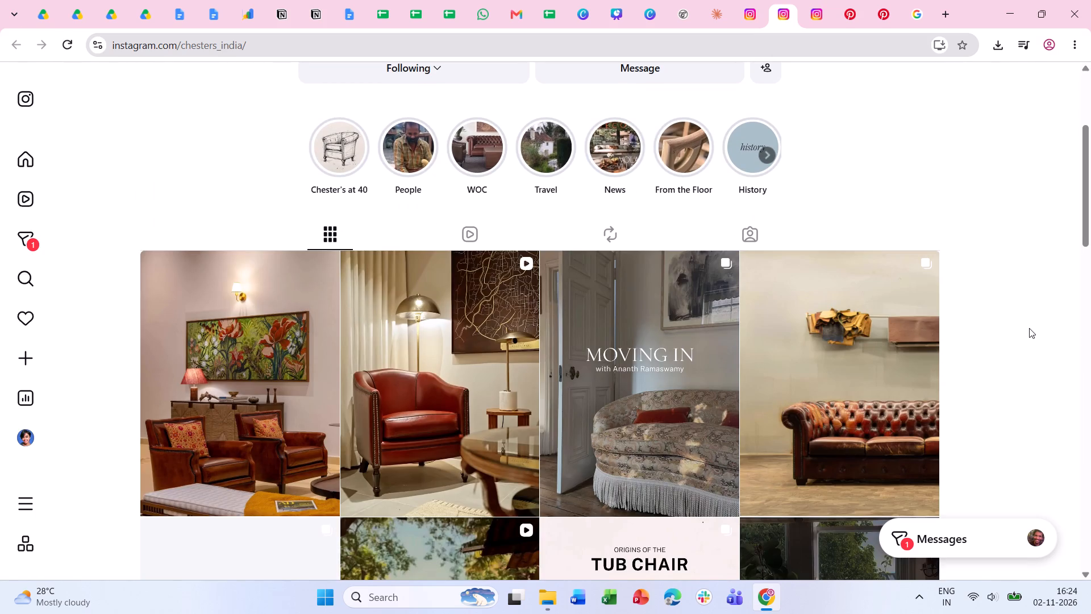
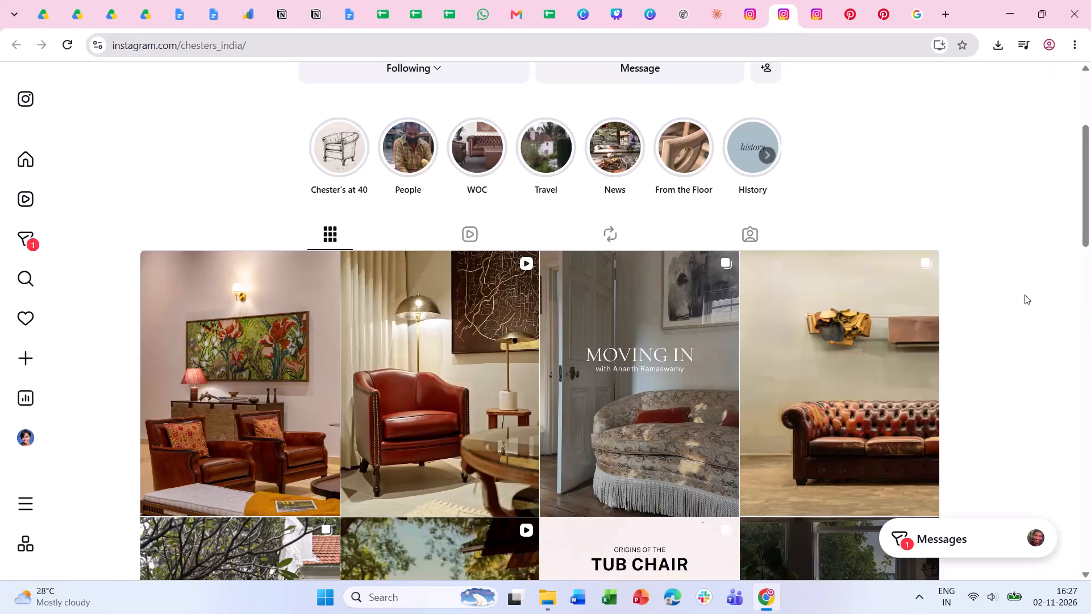
Examine the published "Origins of the TUB CHAIR" post in the chesters_india Instagram grid as a reference for the Club Chair tile.
{"action": "scroll", "coordinate": [1019, 292], "scroll_direction": "down", "scroll_amount": 1}
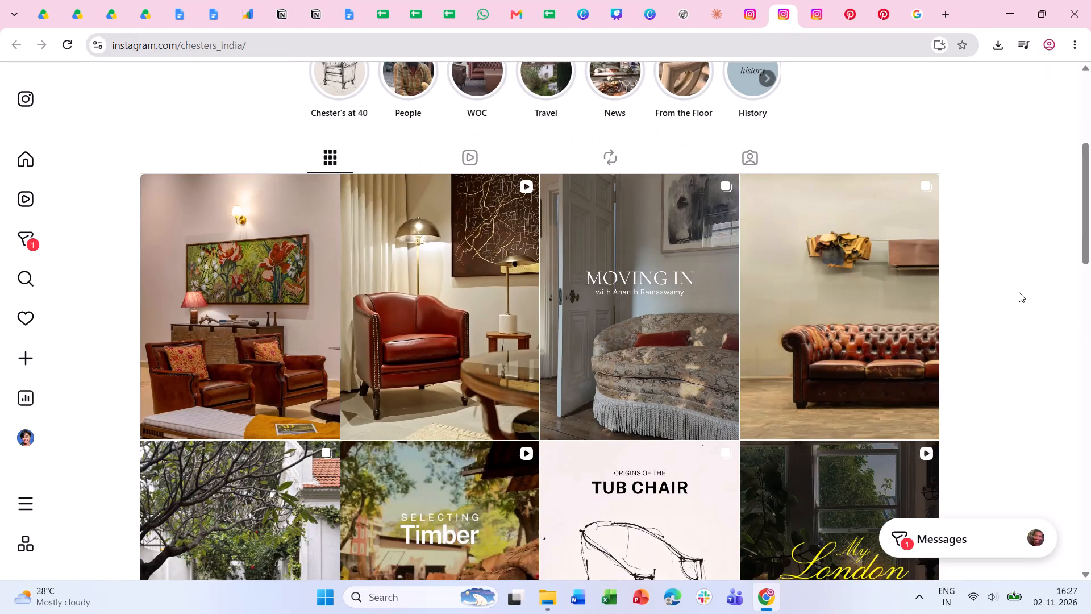
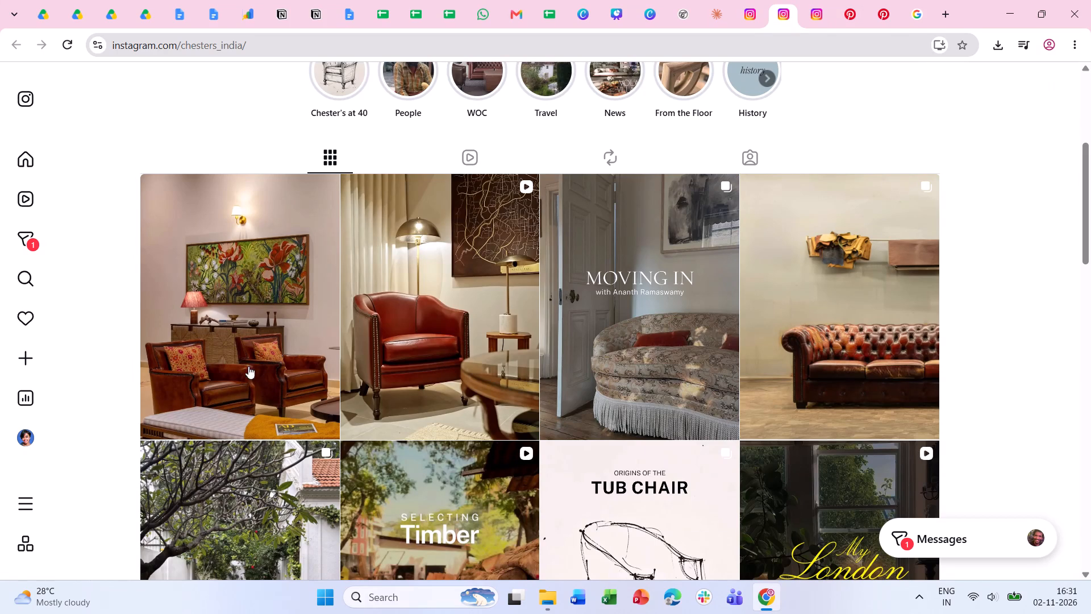
Switch from Instagram to the Notion page with the web content feedback and open the workspace's notification inbox.
{"action": "left_click", "coordinate": [807, 0]}
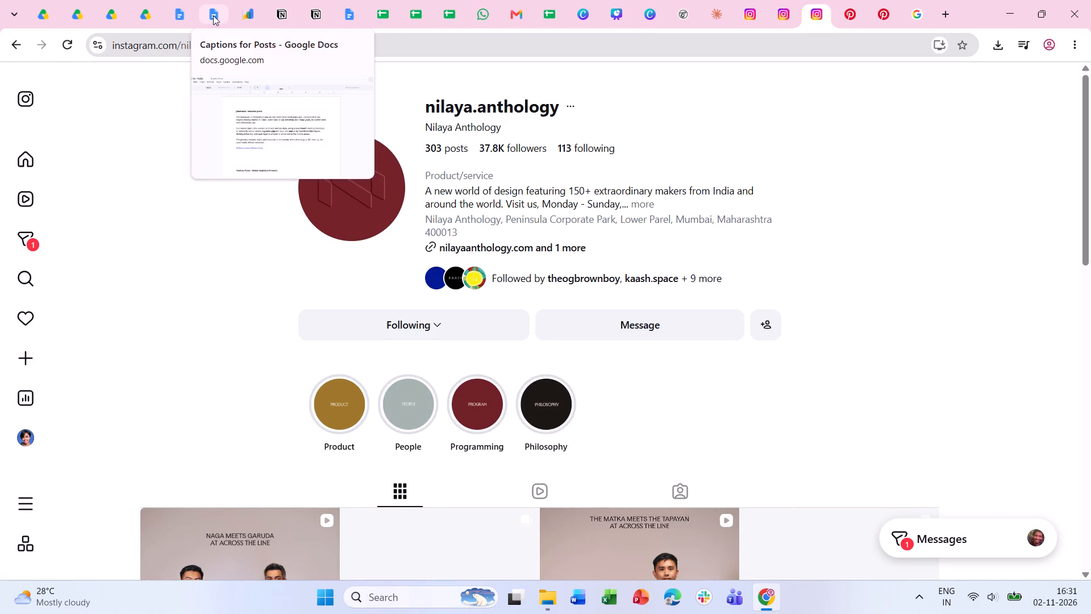
{"action": "left_click", "coordinate": [288, 18]}
{"action": "left_click", "coordinate": [149, 78]}
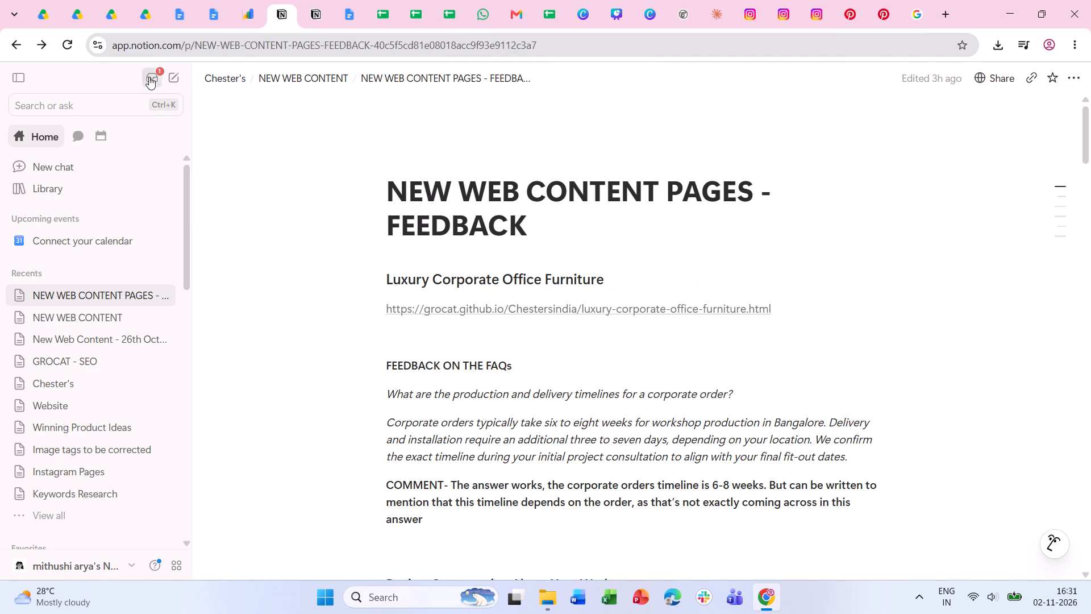
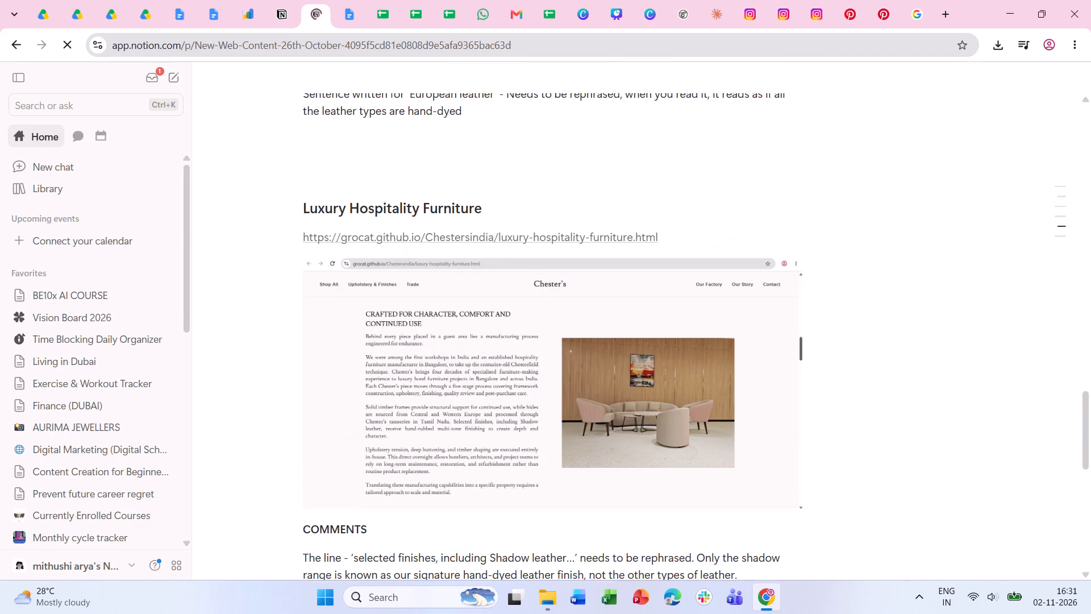
Skim the feedback comments on the "New Web Content - 26th October" Notion page and close that page.
{"action": "scroll", "coordinate": [976, 383], "scroll_direction": "down", "scroll_amount": 13}
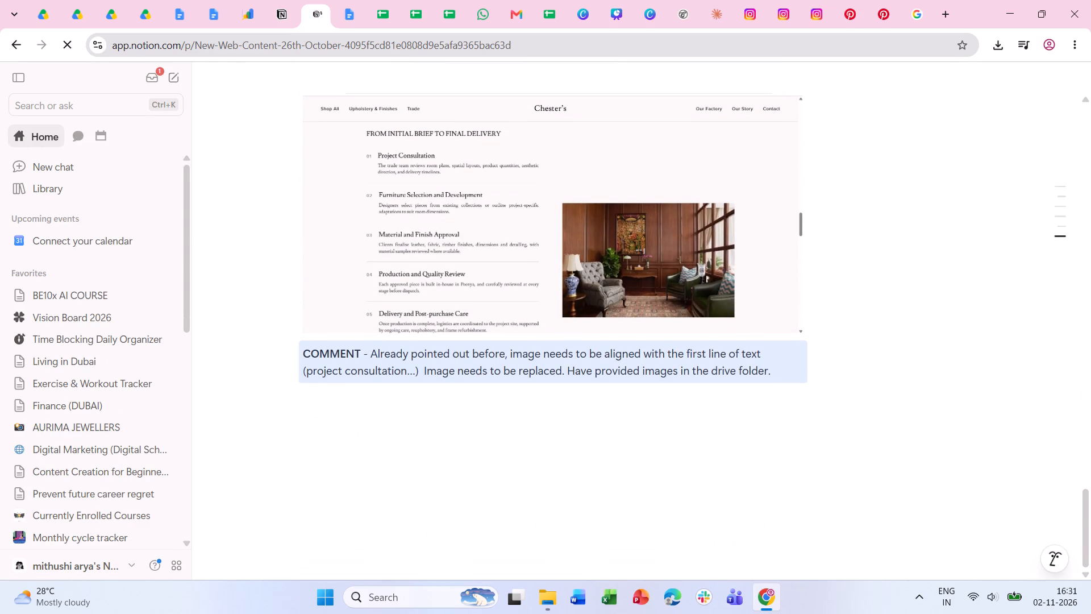
{"action": "scroll", "coordinate": [975, 383], "scroll_direction": "up", "scroll_amount": 20}
{"action": "scroll", "coordinate": [975, 383], "scroll_direction": "up", "scroll_amount": 19}
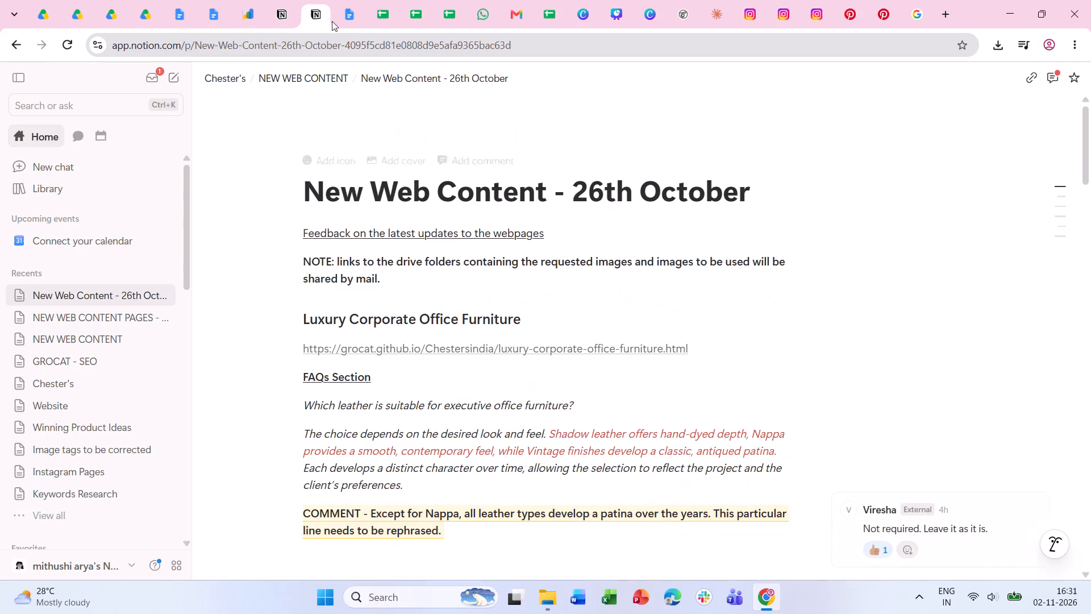
{"action": "left_click", "coordinate": [317, 14]}
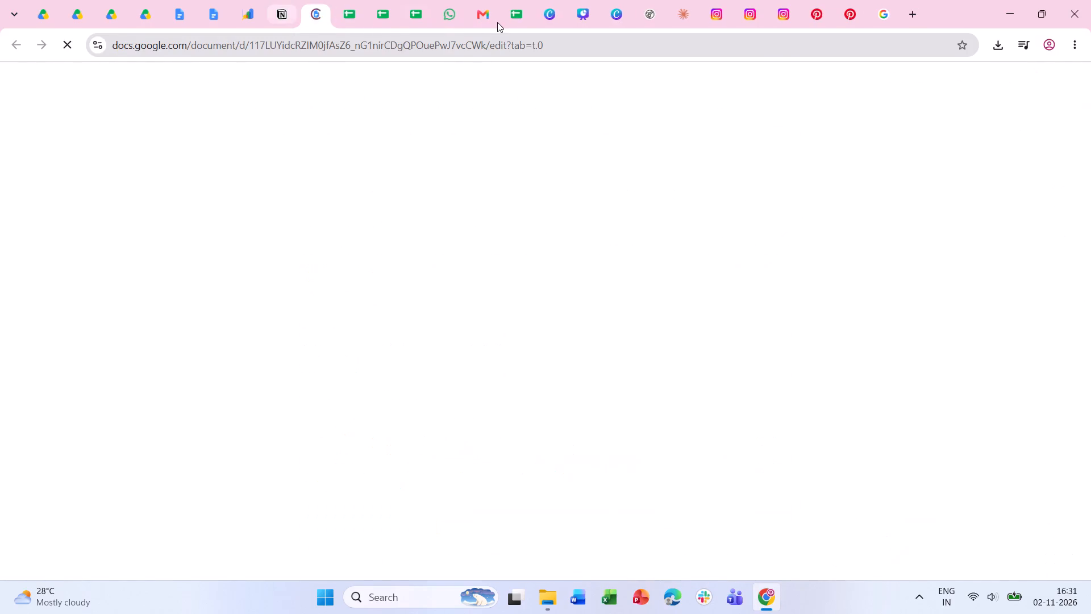
Review the breadcrumb table and mockup designs in the Chester's India Breadcrumb Structure spreadsheet, close it, and dismiss the account notice.
{"action": "left_click", "coordinate": [384, 23]}
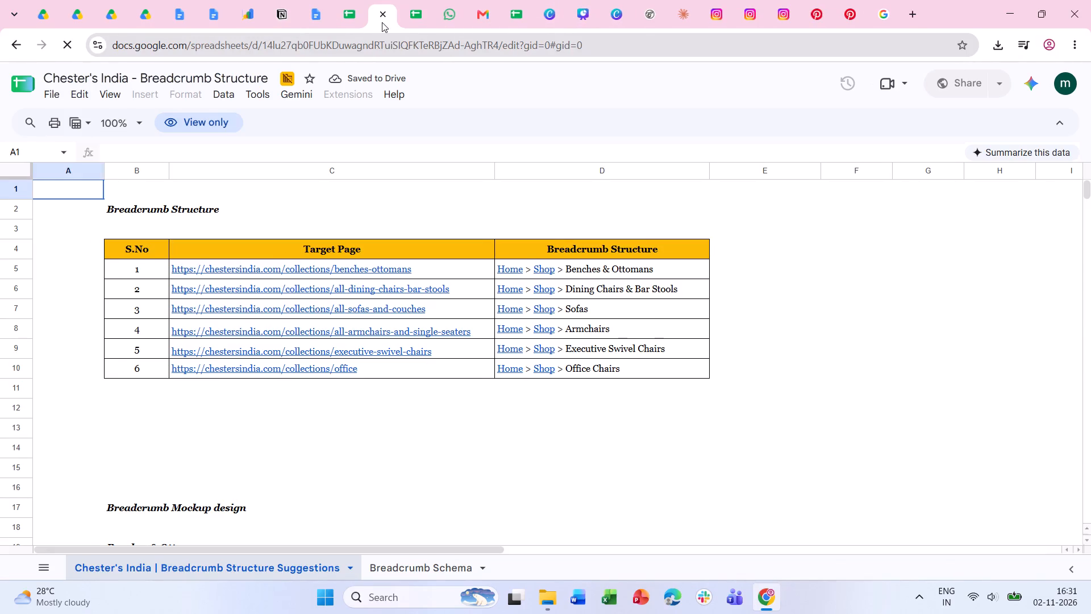
{"action": "scroll", "coordinate": [739, 320], "scroll_direction": "down", "scroll_amount": 3}
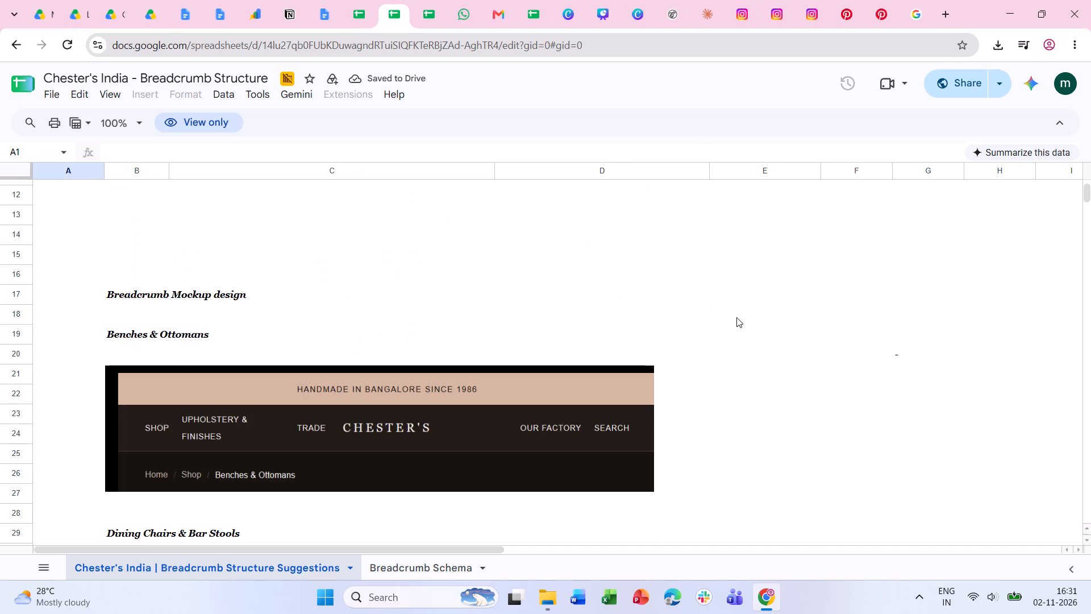
{"action": "scroll", "coordinate": [734, 316], "scroll_direction": "down", "scroll_amount": 6}
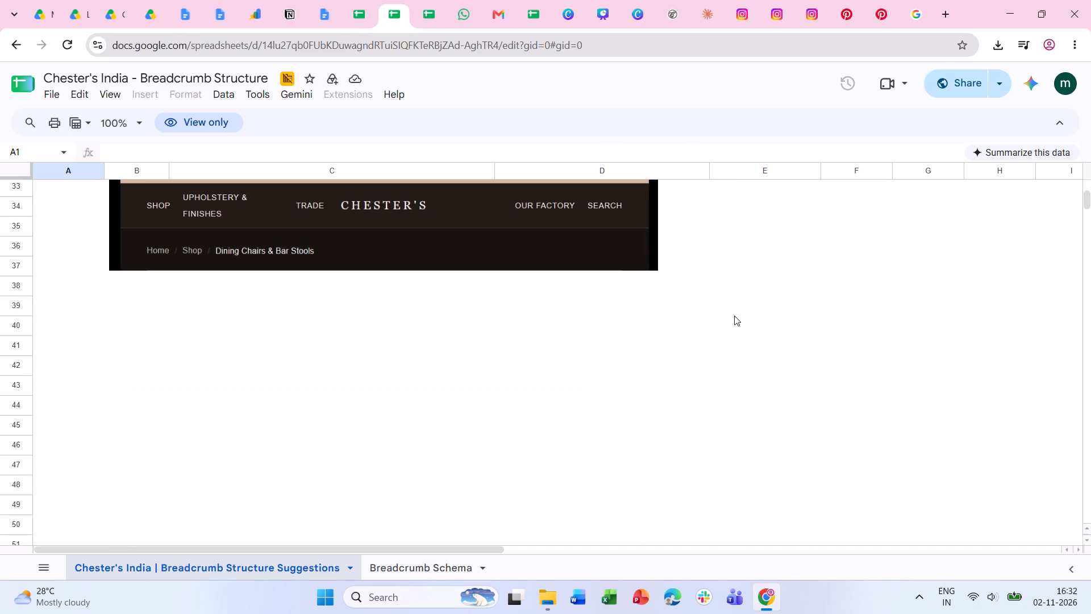
{"action": "scroll", "coordinate": [734, 313], "scroll_direction": "down", "scroll_amount": 5}
{"action": "scroll", "coordinate": [734, 313], "scroll_direction": "up", "scroll_amount": 8}
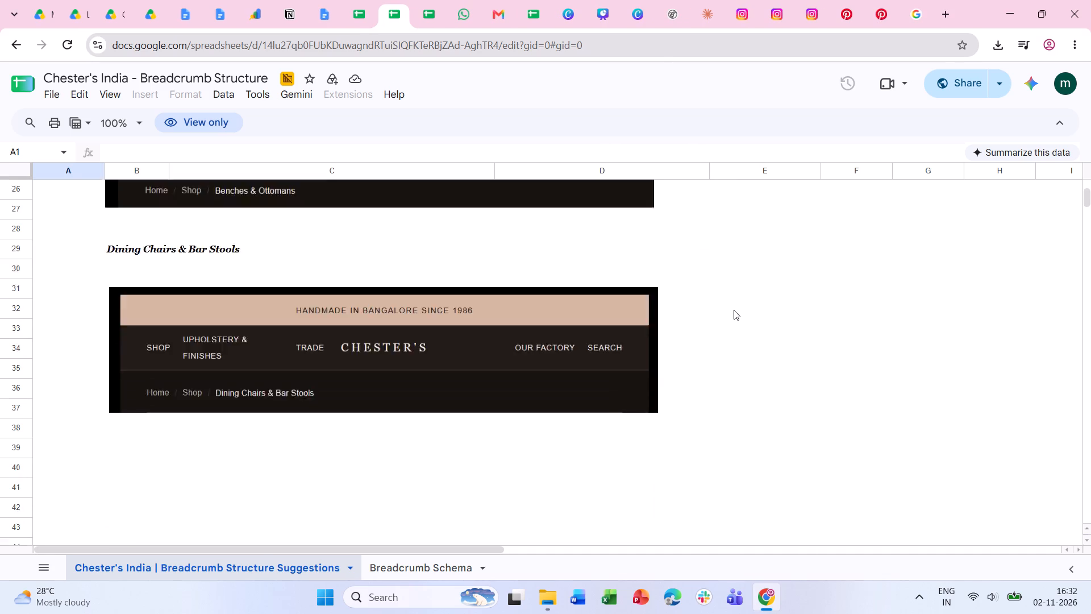
{"action": "scroll", "coordinate": [734, 310], "scroll_direction": "up", "scroll_amount": 10}
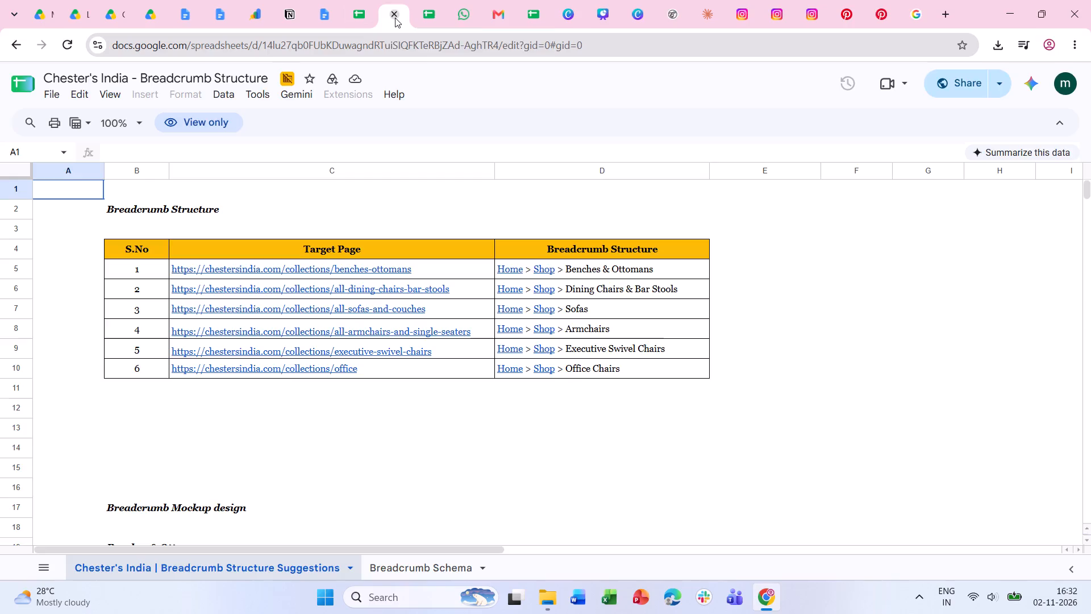
{"action": "left_click", "coordinate": [395, 17]}
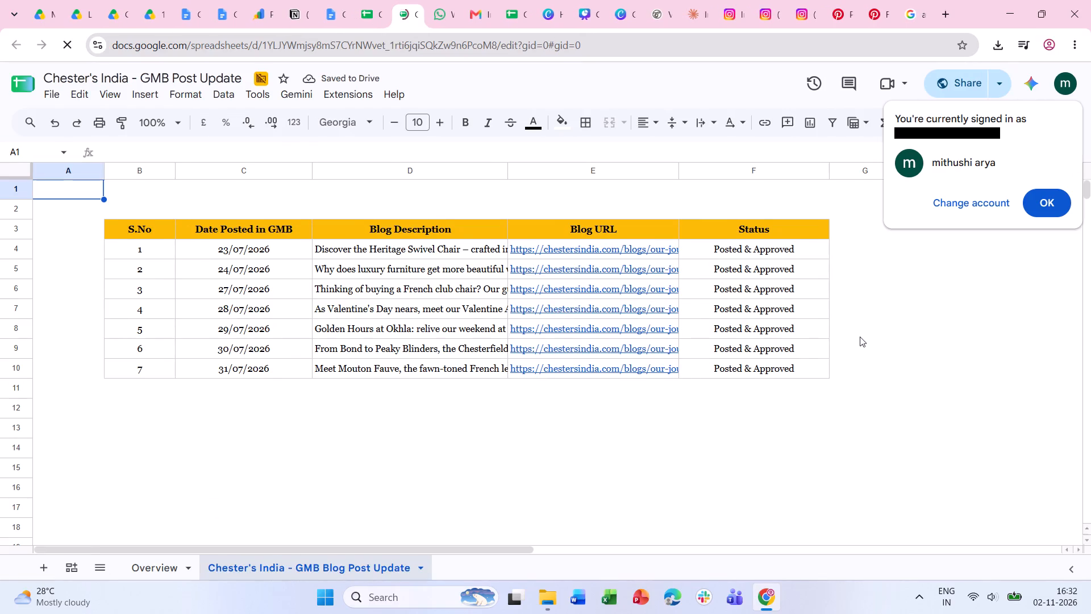
{"action": "left_click", "coordinate": [1052, 209]}
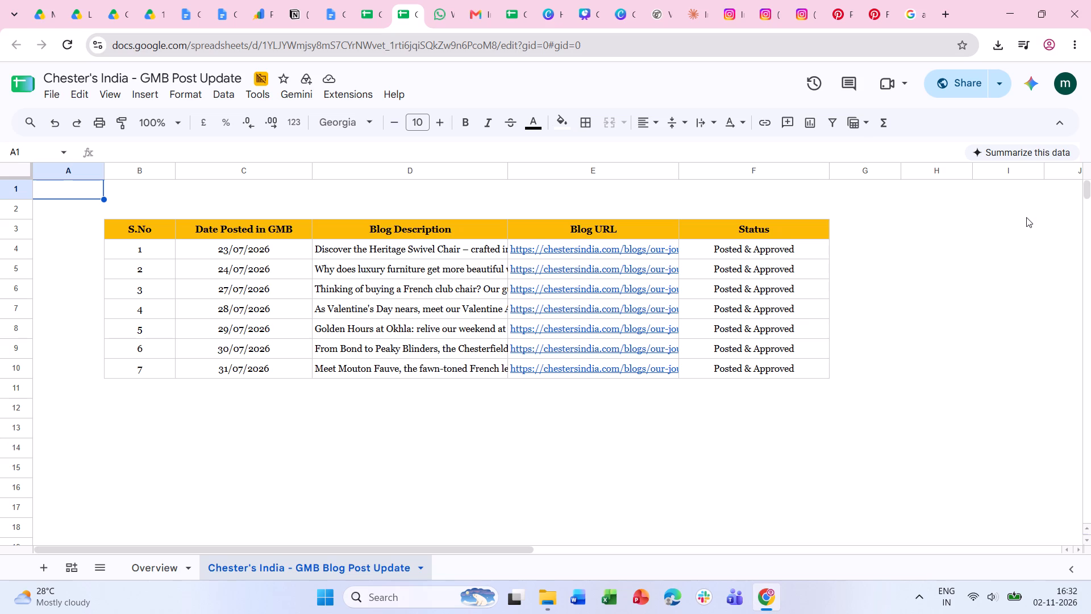
Replace the "atelier paper meaning" web search with one for "chesters infantry road".
{"action": "left_click", "coordinate": [904, 24]}
{"action": "left_click", "coordinate": [656, 97]}
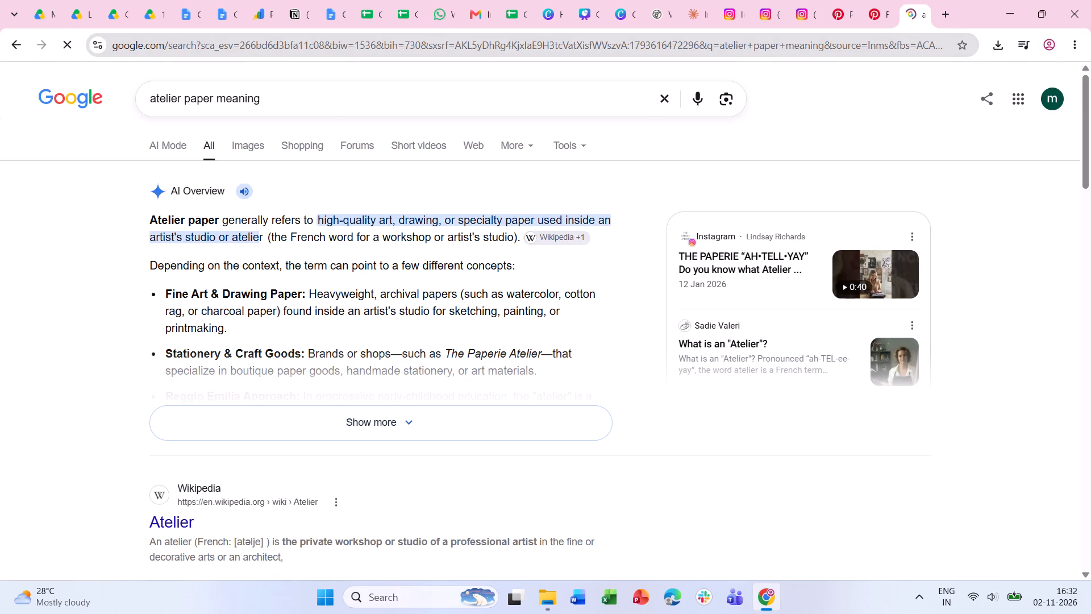
{"action": "left_click", "coordinate": [663, 99]}
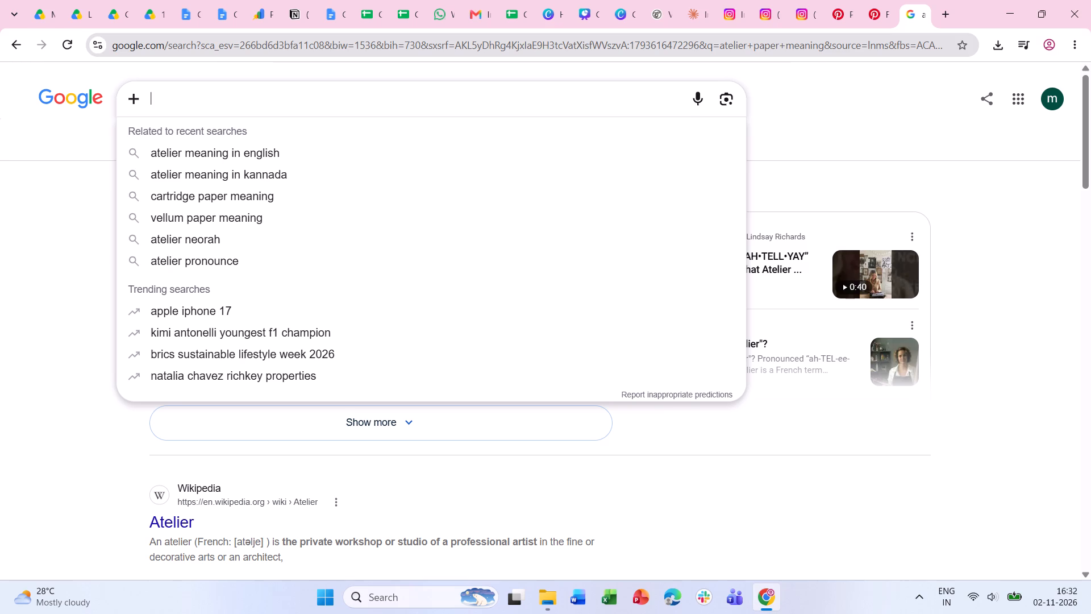
{"action": "type", "text": "chesters inf"}
{"action": "key", "text": "Down"}
{"action": "key", "text": "Return"}
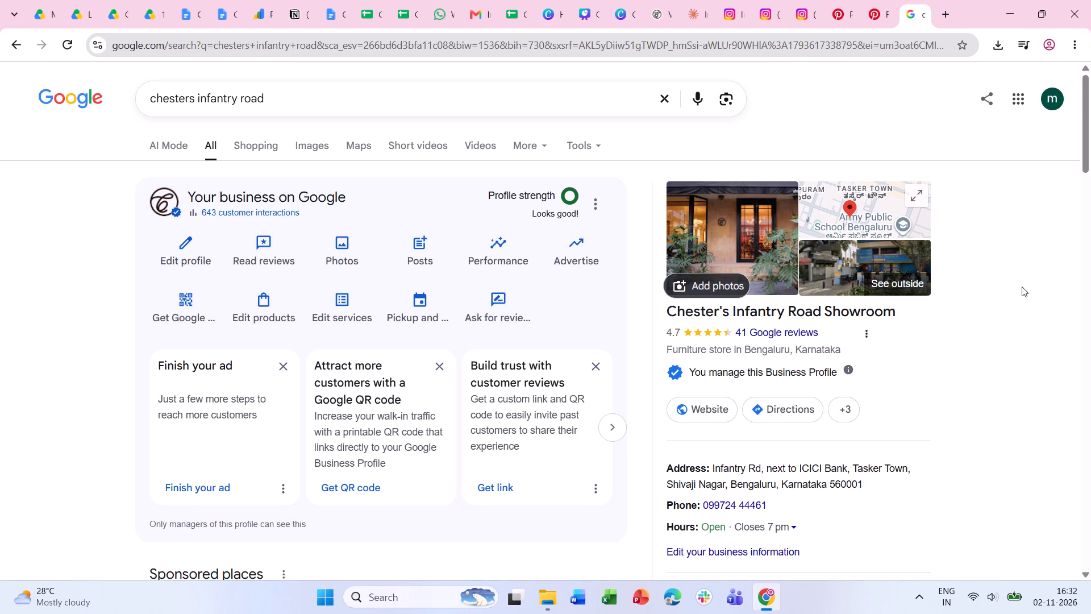
Open all Google reviews of Chester's Infantry Road Showroom and read through them and their customer photos.
{"action": "scroll", "coordinate": [1022, 287], "scroll_direction": "down", "scroll_amount": 6}
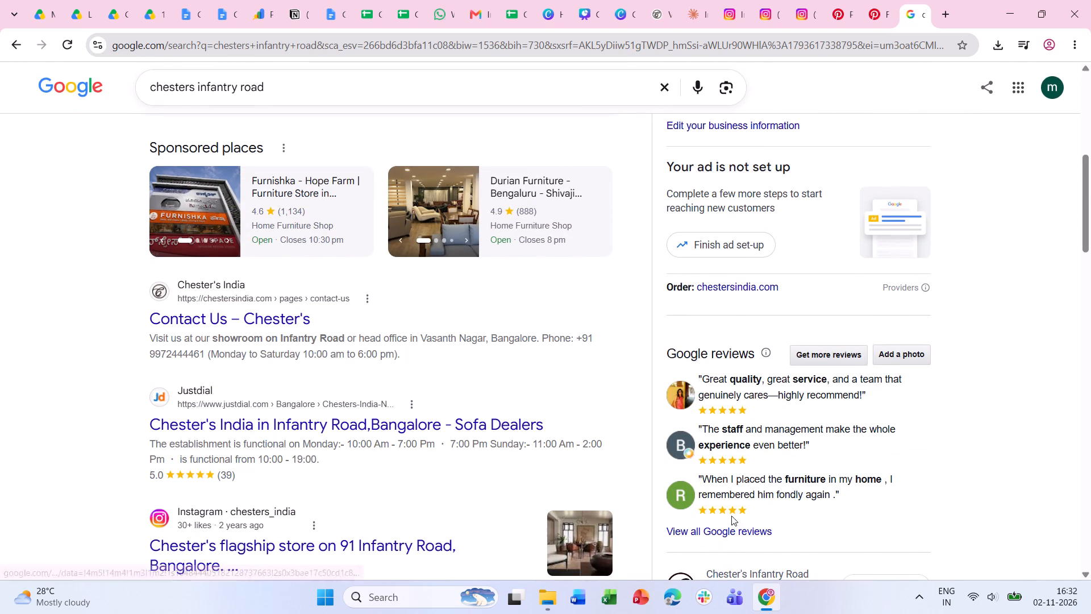
{"action": "left_click", "coordinate": [735, 530]}
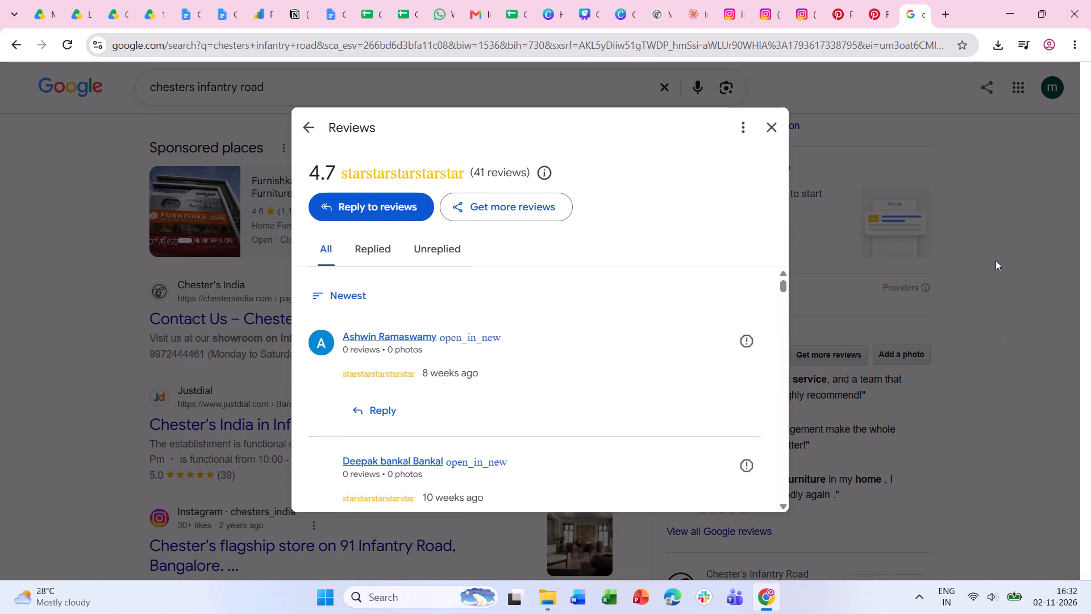
{"action": "scroll", "coordinate": [656, 338], "scroll_direction": "down", "scroll_amount": 3}
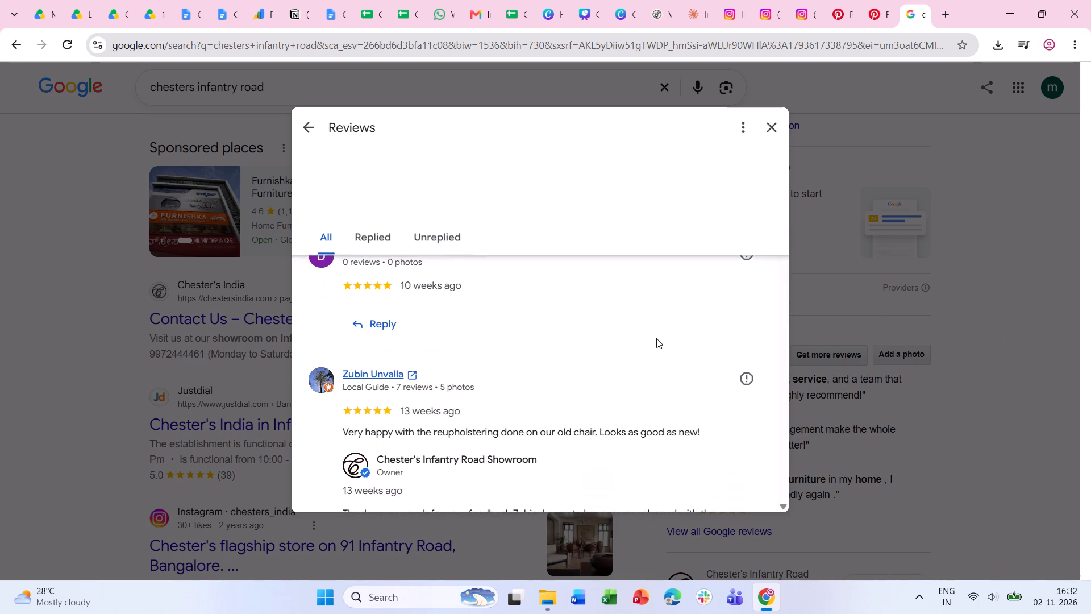
{"action": "scroll", "coordinate": [673, 336], "scroll_direction": "down", "scroll_amount": 2}
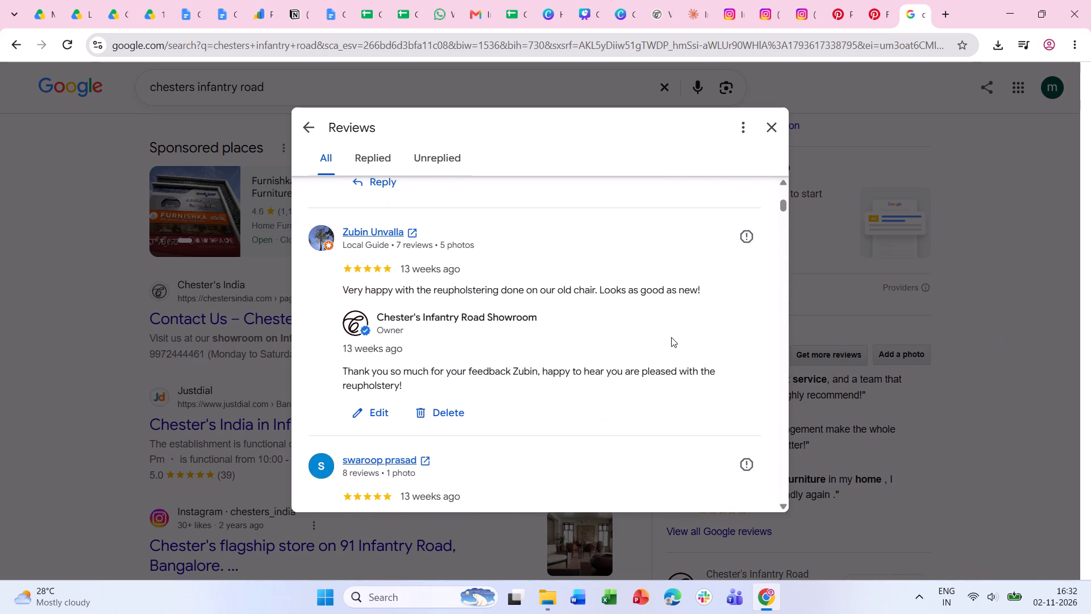
{"action": "scroll", "coordinate": [671, 337], "scroll_direction": "down", "scroll_amount": 3}
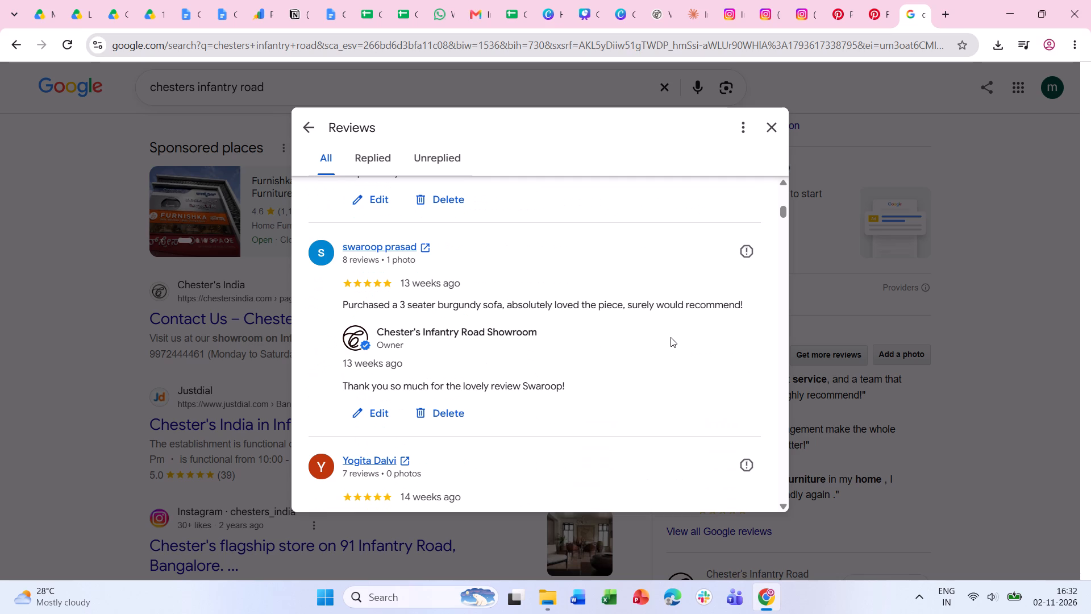
{"action": "scroll", "coordinate": [671, 337], "scroll_direction": "down", "scroll_amount": 2}
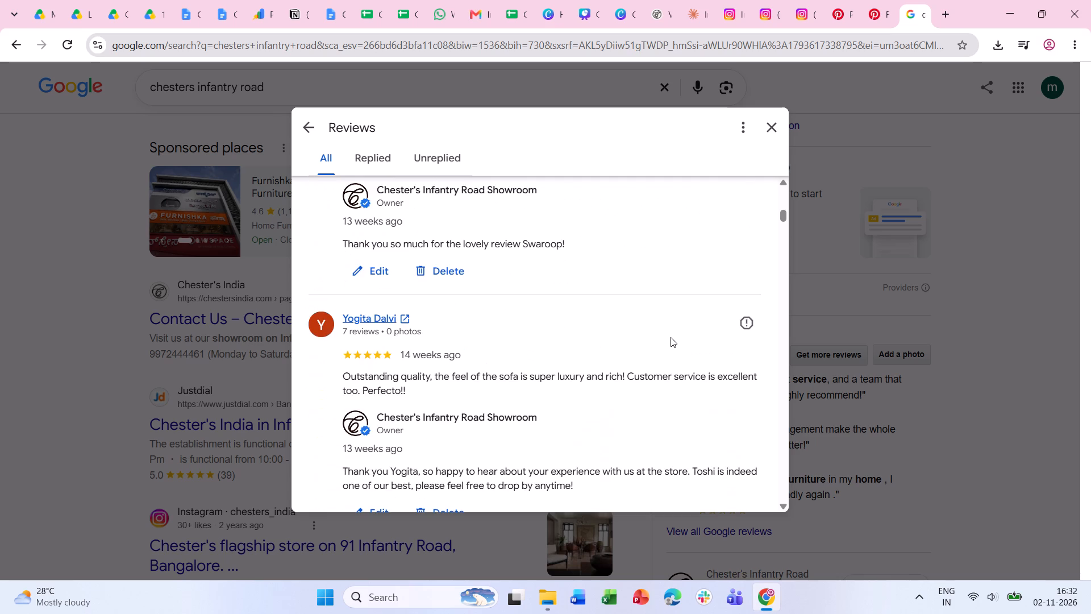
{"action": "scroll", "coordinate": [671, 337], "scroll_direction": "down", "scroll_amount": 2}
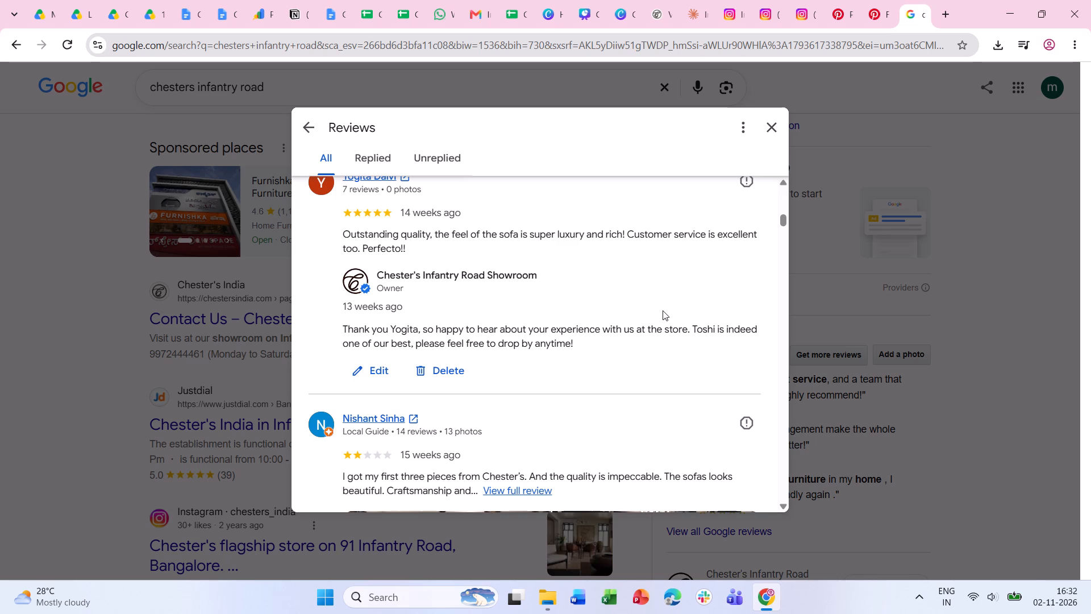
{"action": "scroll", "coordinate": [663, 310], "scroll_direction": "down", "scroll_amount": 2}
{"action": "scroll", "coordinate": [725, 310], "scroll_direction": "down", "scroll_amount": 2}
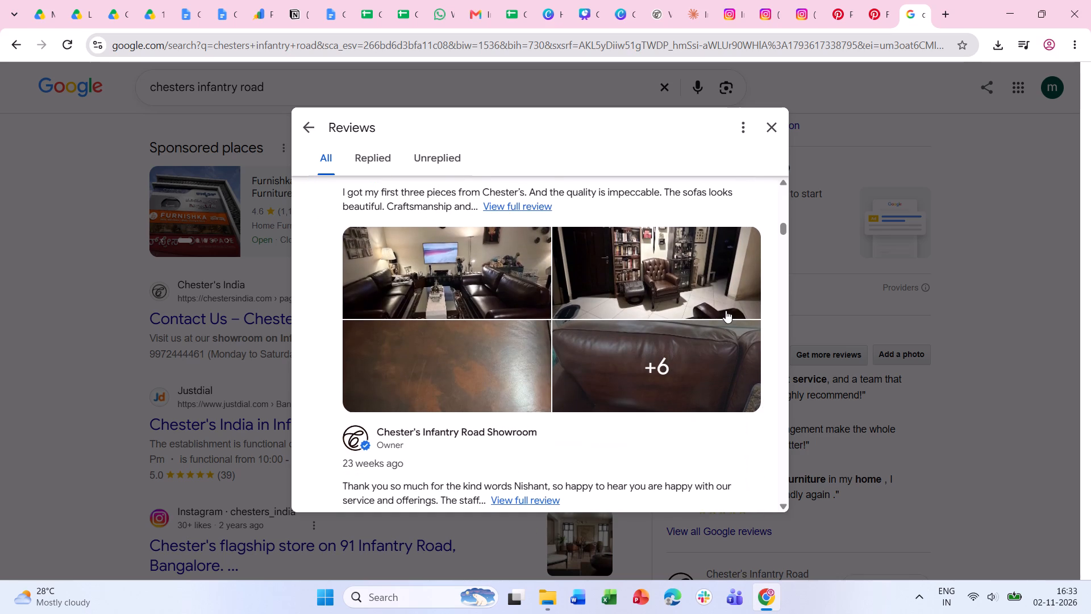
{"action": "scroll", "coordinate": [726, 310], "scroll_direction": "down", "scroll_amount": 2}
{"action": "scroll", "coordinate": [726, 311], "scroll_direction": "up", "scroll_amount": 3}
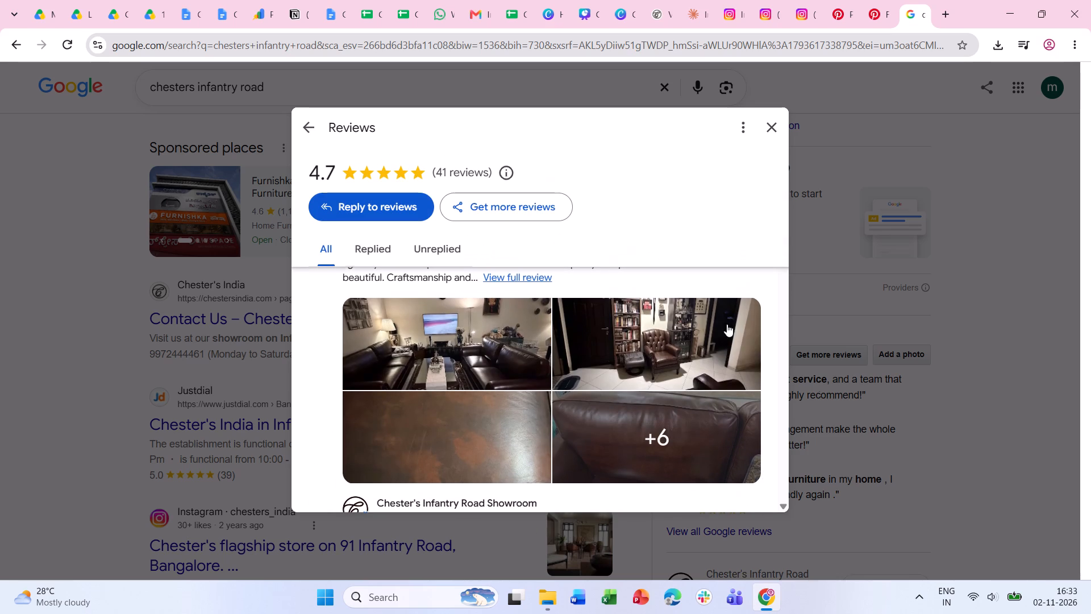
{"action": "scroll", "coordinate": [780, 346], "scroll_direction": "down", "scroll_amount": 5}
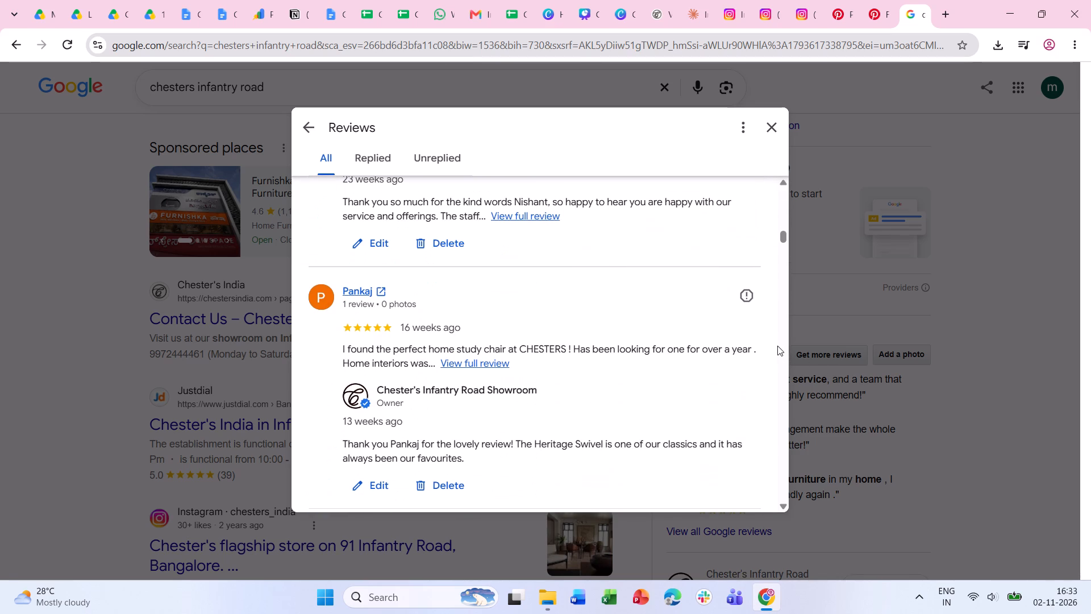
{"action": "scroll", "coordinate": [773, 345], "scroll_direction": "down", "scroll_amount": 3}
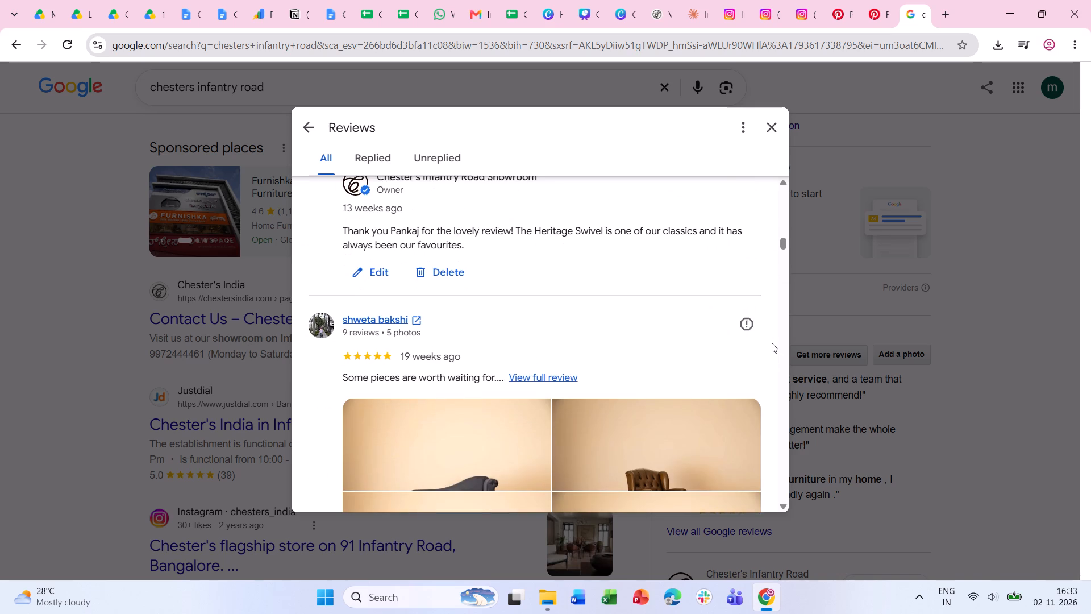
{"action": "scroll", "coordinate": [772, 343], "scroll_direction": "down", "scroll_amount": 9}
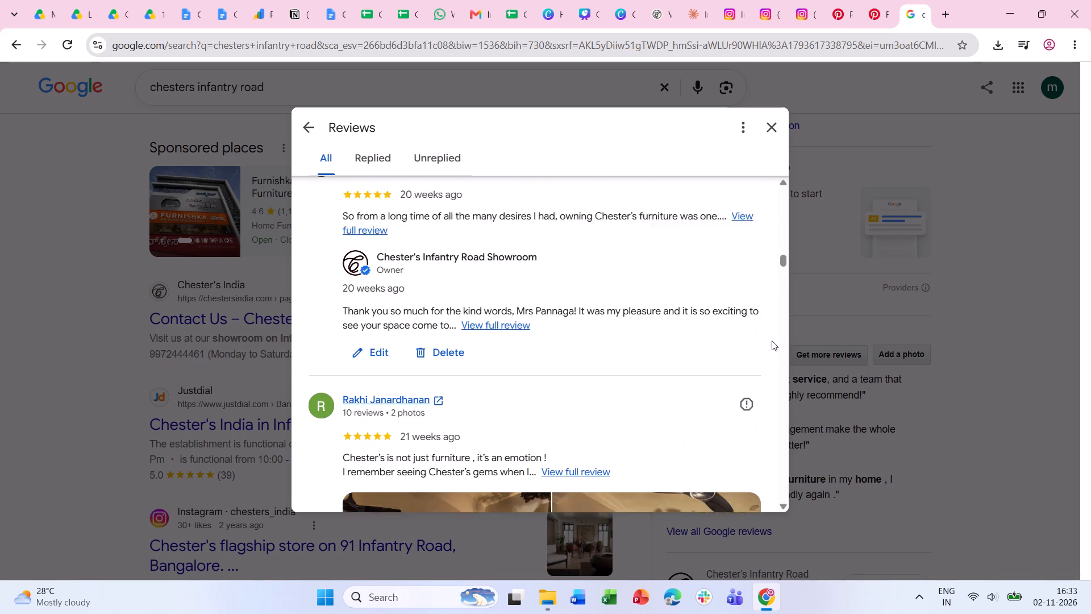
{"action": "scroll", "coordinate": [772, 341], "scroll_direction": "down", "scroll_amount": 3}
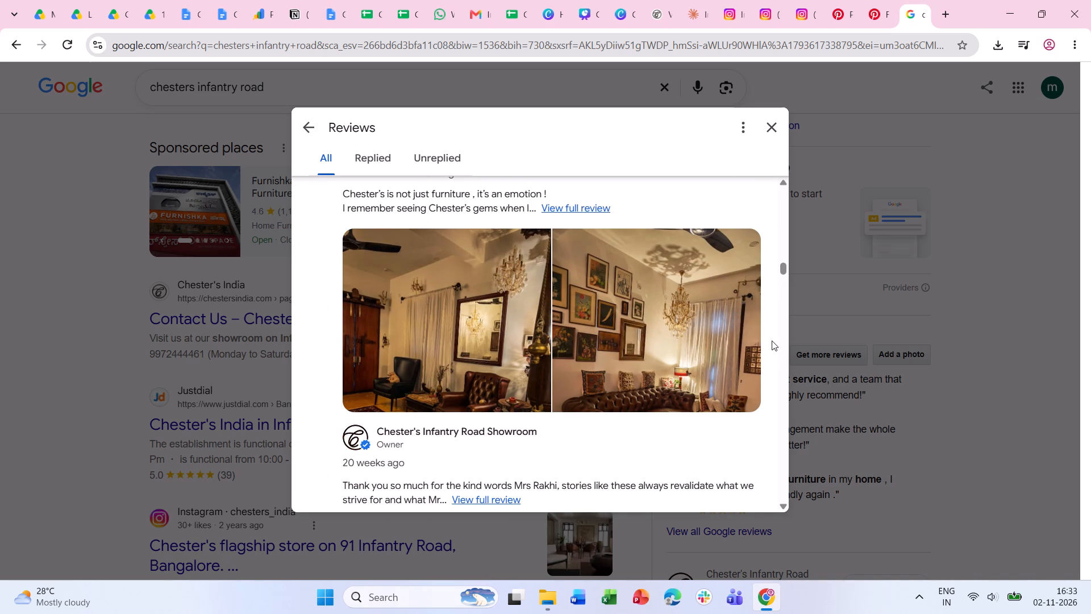
{"action": "scroll", "coordinate": [772, 341], "scroll_direction": "down", "scroll_amount": 4}
{"action": "scroll", "coordinate": [772, 339], "scroll_direction": "up", "scroll_amount": 4}
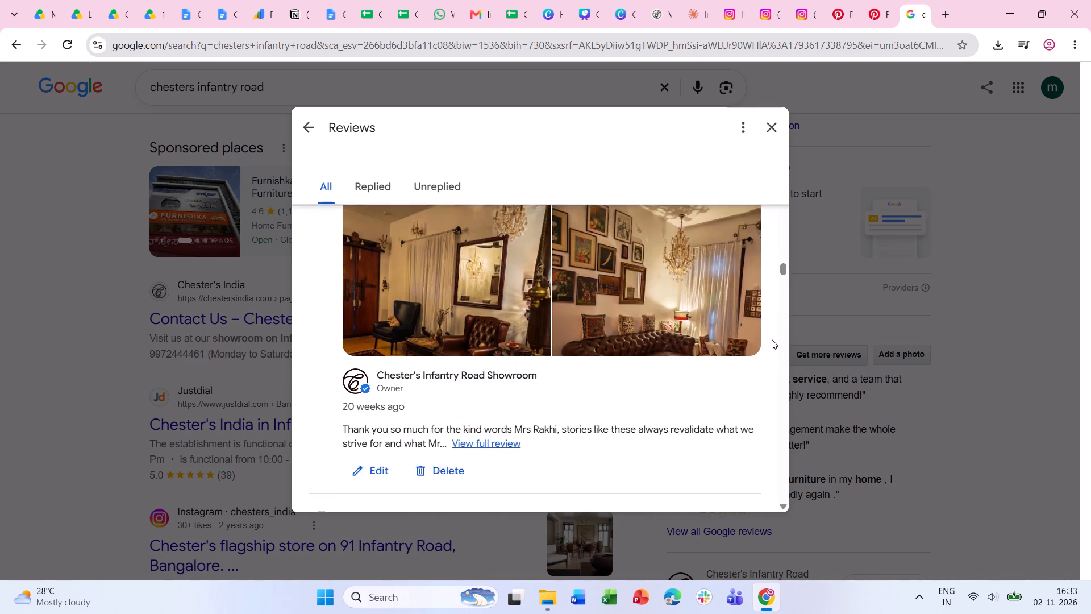
Open the chesterfield sofa photo from the customer review and browse that reviewer's home interior photos.
{"action": "left_click", "coordinate": [689, 360]}
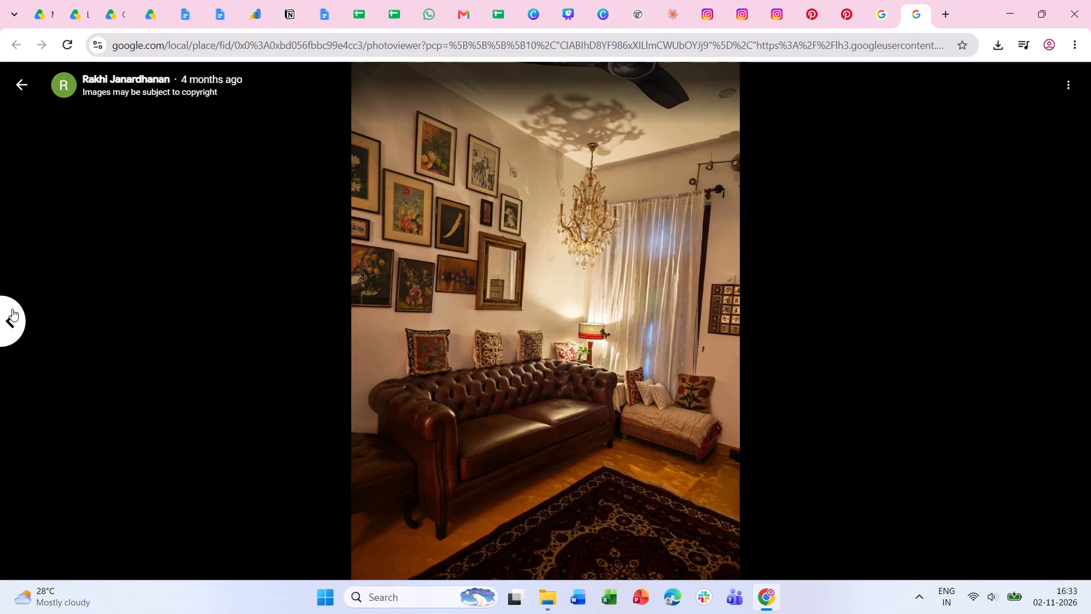
{"action": "left_click", "coordinate": [12, 309]}
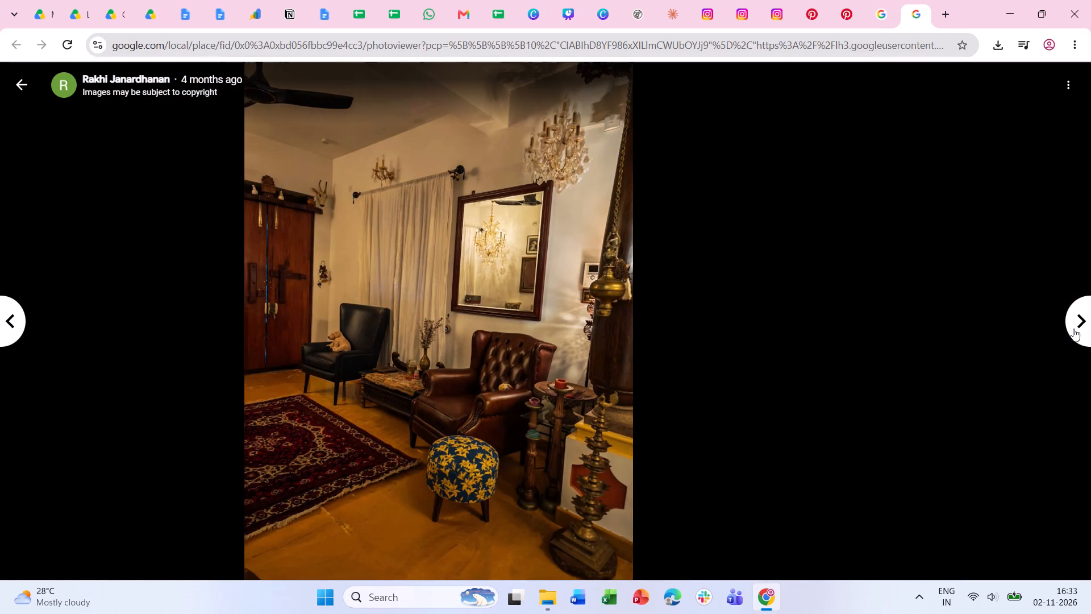
{"action": "left_click", "coordinate": [1073, 329]}
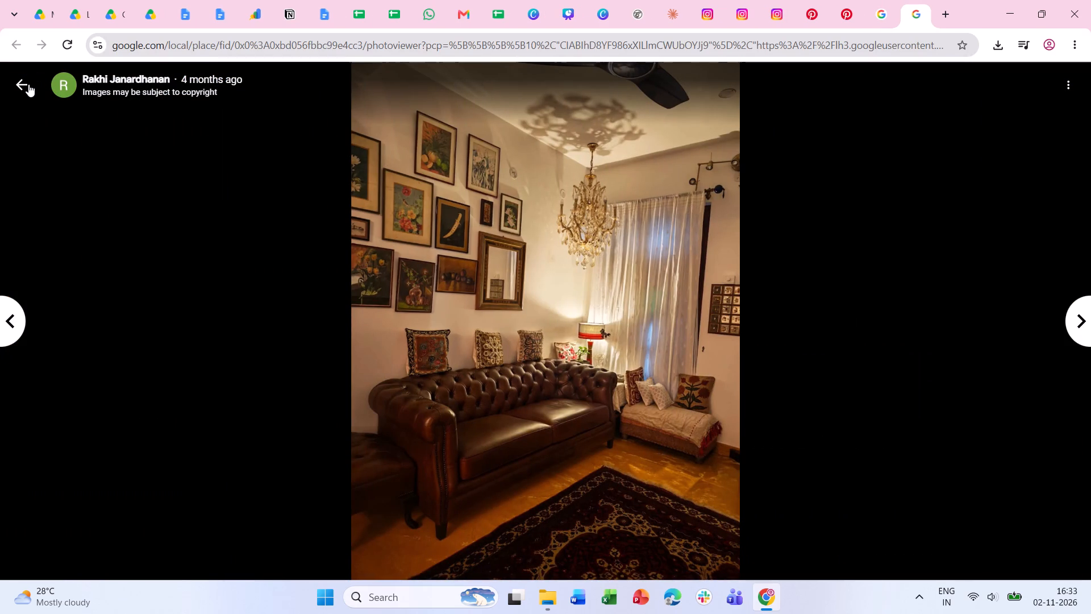
Close the customer photo viewer and the Chester's reviews, and return to the Google homepage.
{"action": "left_click", "coordinate": [28, 84]}
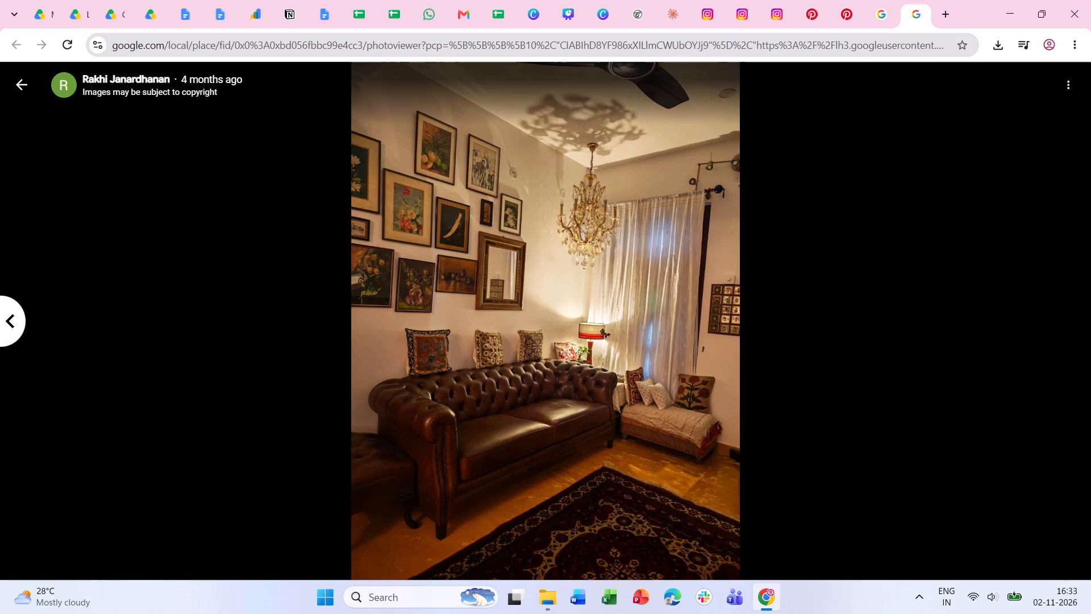
{"action": "left_click", "coordinate": [16, 82]}
{"action": "left_click", "coordinate": [918, 14]}
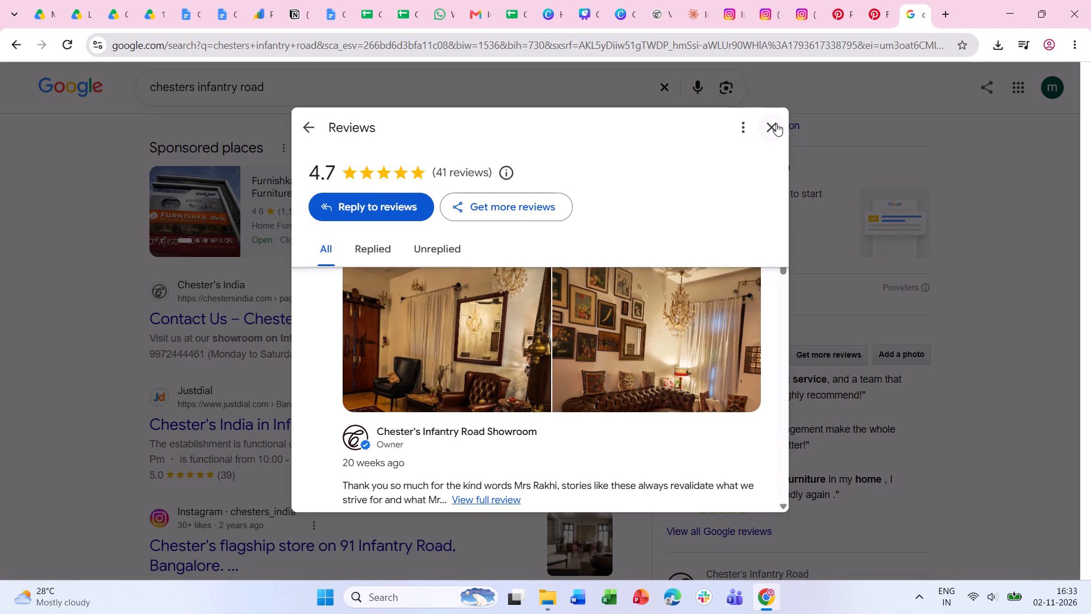
{"action": "left_click", "coordinate": [776, 123]}
{"action": "left_click", "coordinate": [64, 92]}
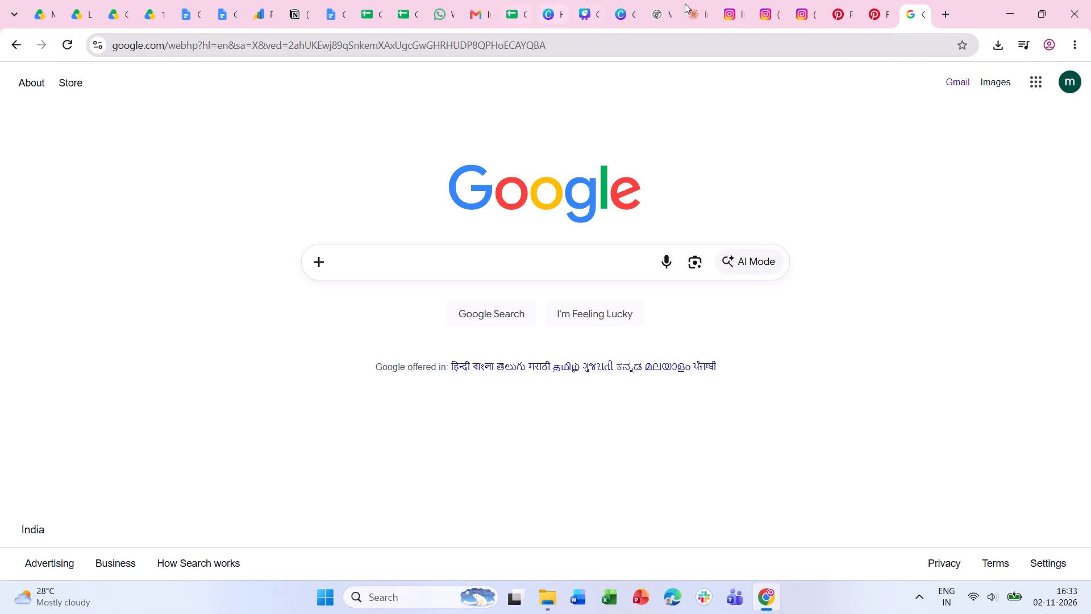
Check the Chester's Instagram profile and look through the pins on the Chester's Pinterest board for post ideas.
{"action": "left_click", "coordinate": [765, 10]}
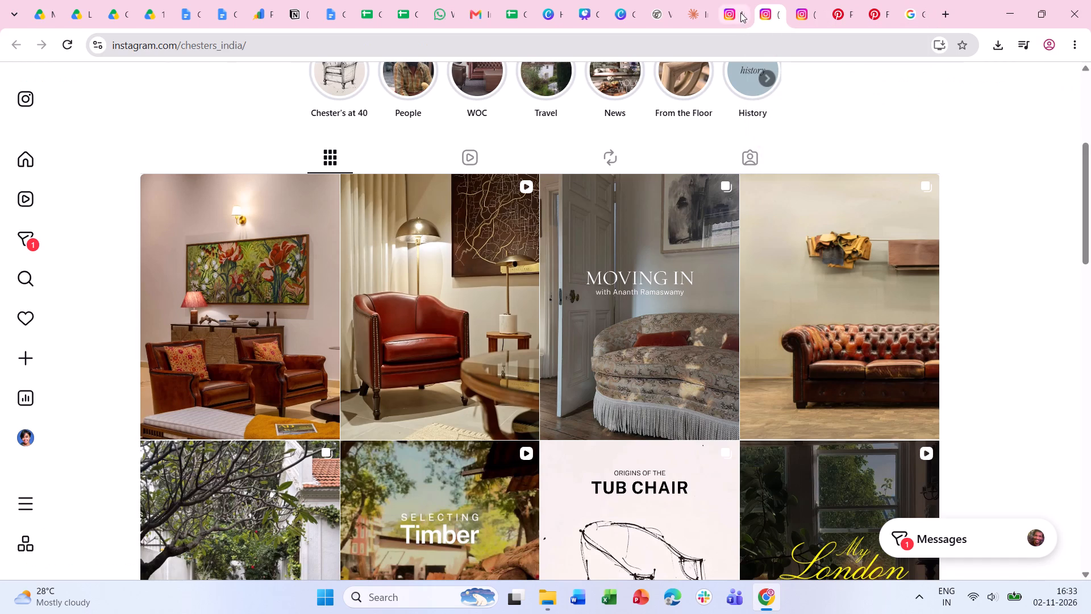
{"action": "left_click", "coordinate": [834, 13]}
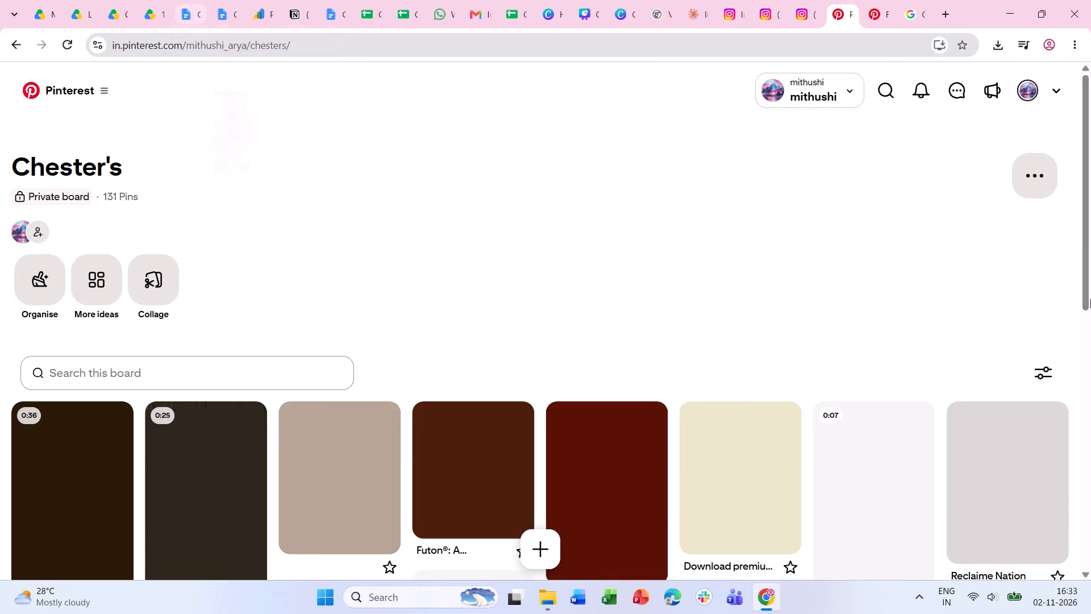
{"action": "scroll", "coordinate": [1074, 275], "scroll_direction": "down", "scroll_amount": 7}
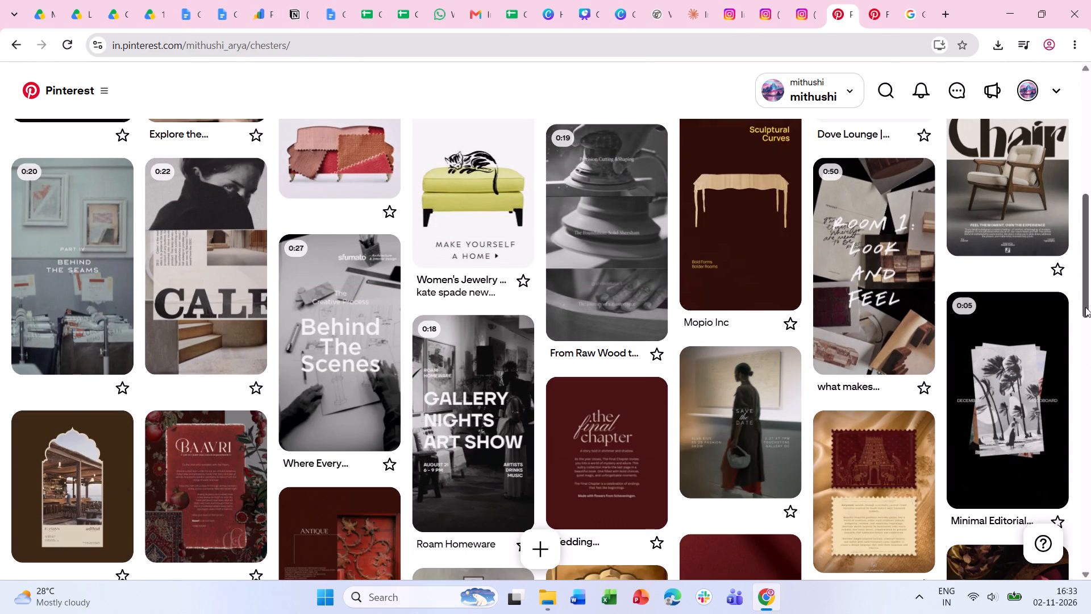
{"action": "scroll", "coordinate": [1085, 307], "scroll_direction": "down", "scroll_amount": 2}
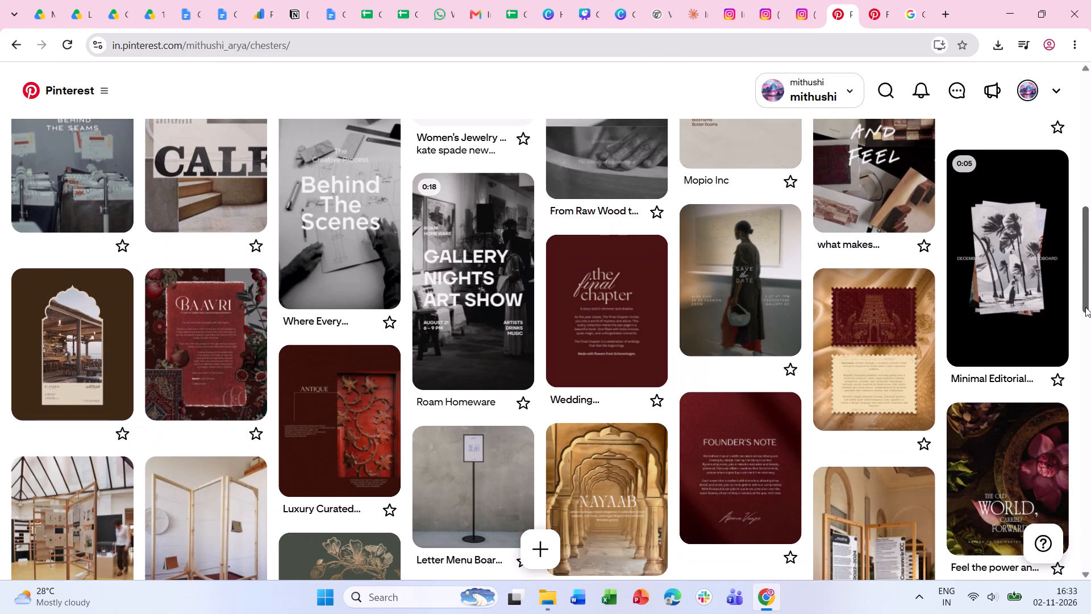
{"action": "scroll", "coordinate": [1085, 307], "scroll_direction": "up", "scroll_amount": 3}
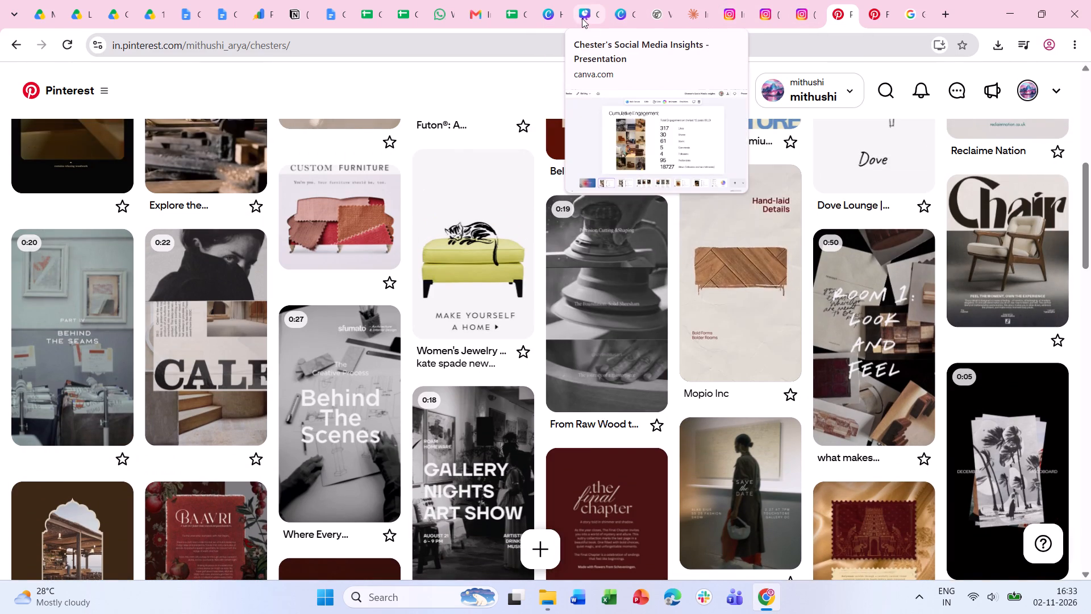
Duplicate page 5 of the Copy of Chester's Instagram Grid design in Canva.
{"action": "left_click", "coordinate": [620, 16]}
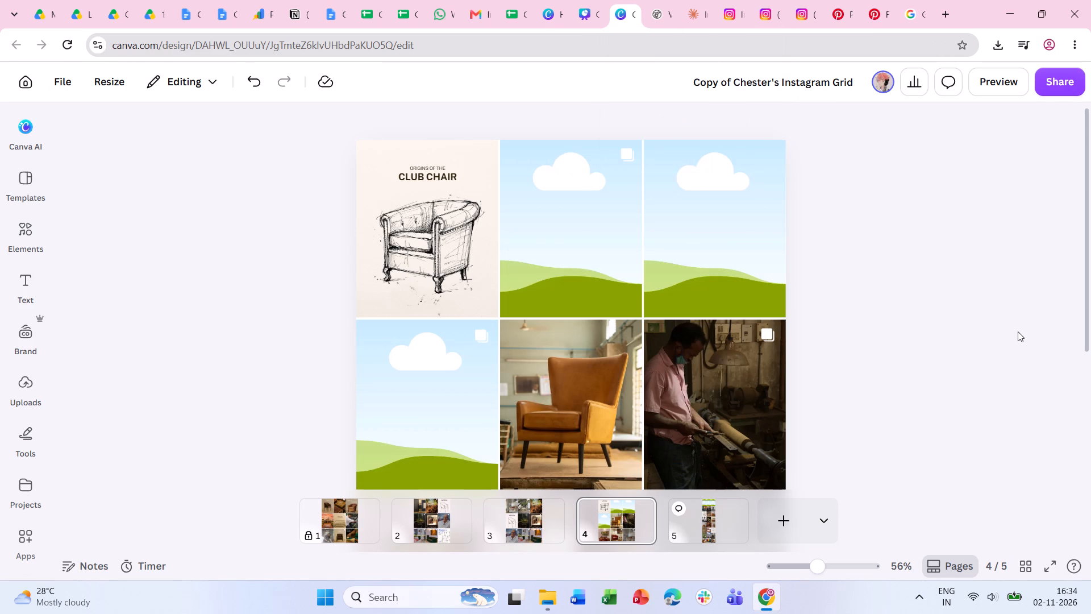
{"action": "scroll", "coordinate": [945, 306], "scroll_direction": "down", "scroll_amount": 3}
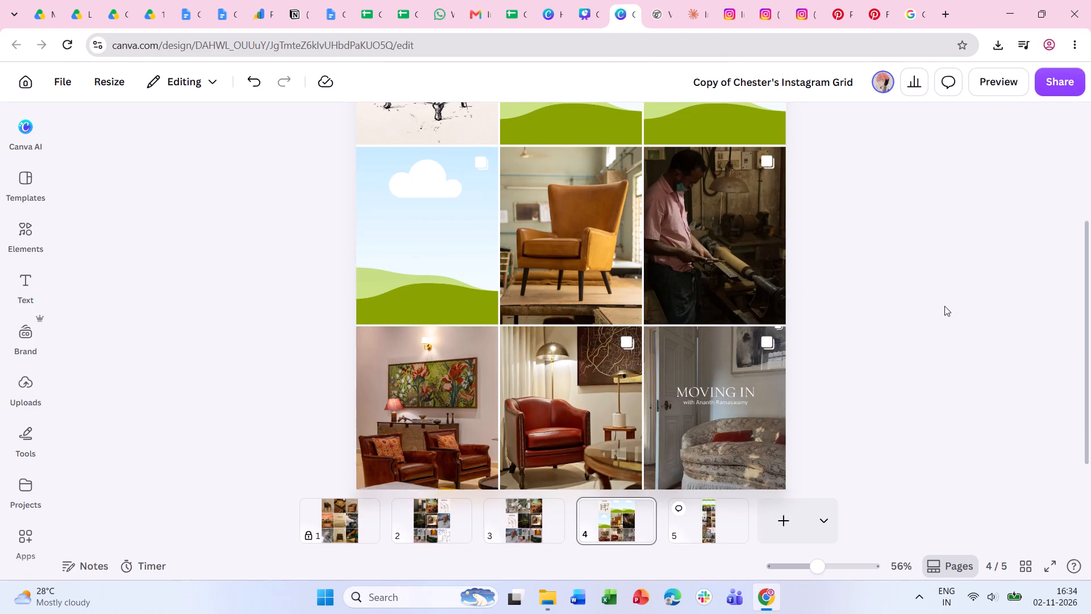
{"action": "scroll", "coordinate": [944, 306], "scroll_direction": "up", "scroll_amount": 2}
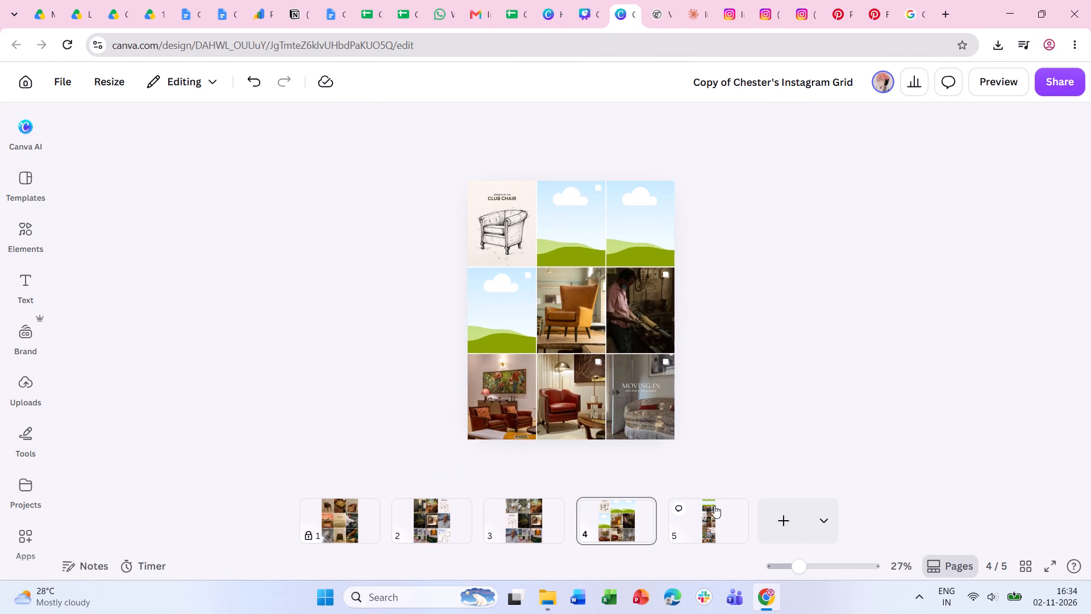
{"action": "left_click", "coordinate": [686, 525]}
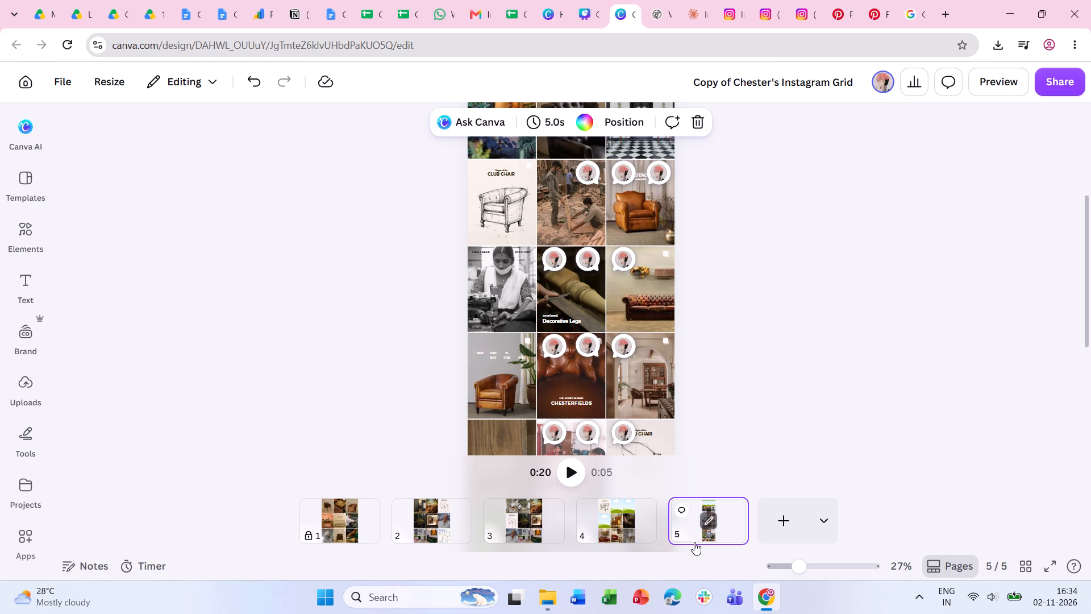
{"action": "key", "text": "ctrl+d"}
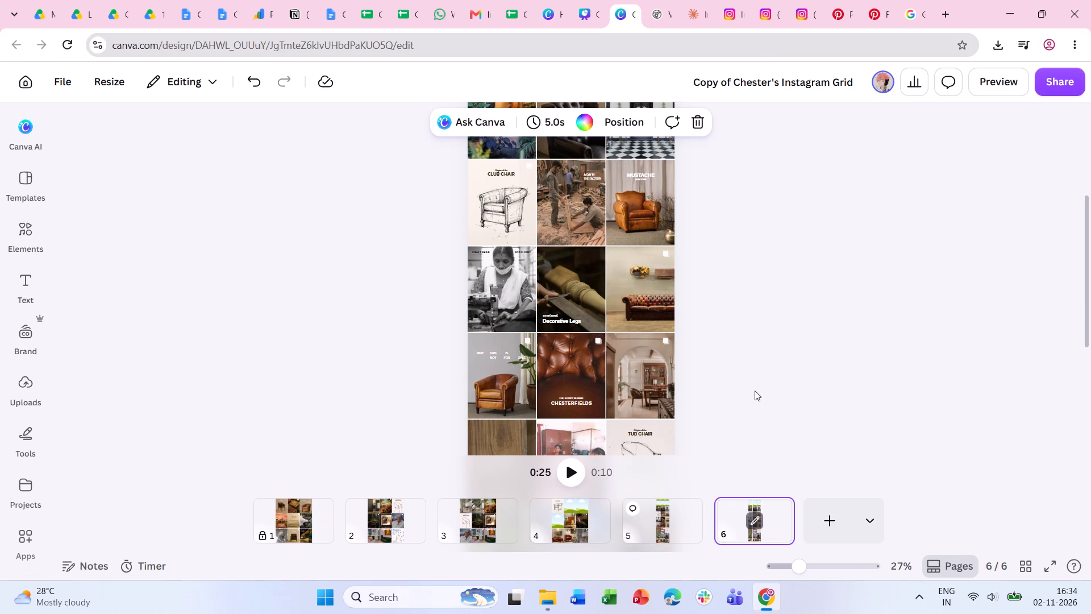
On the duplicated page 6, delete the overlays from the coloured chairs, armchair arm, seated man, building and green tufted leather tiles.
{"action": "scroll", "coordinate": [705, 372], "scroll_direction": "down", "scroll_amount": 6}
{"action": "left_click", "coordinate": [615, 403]}
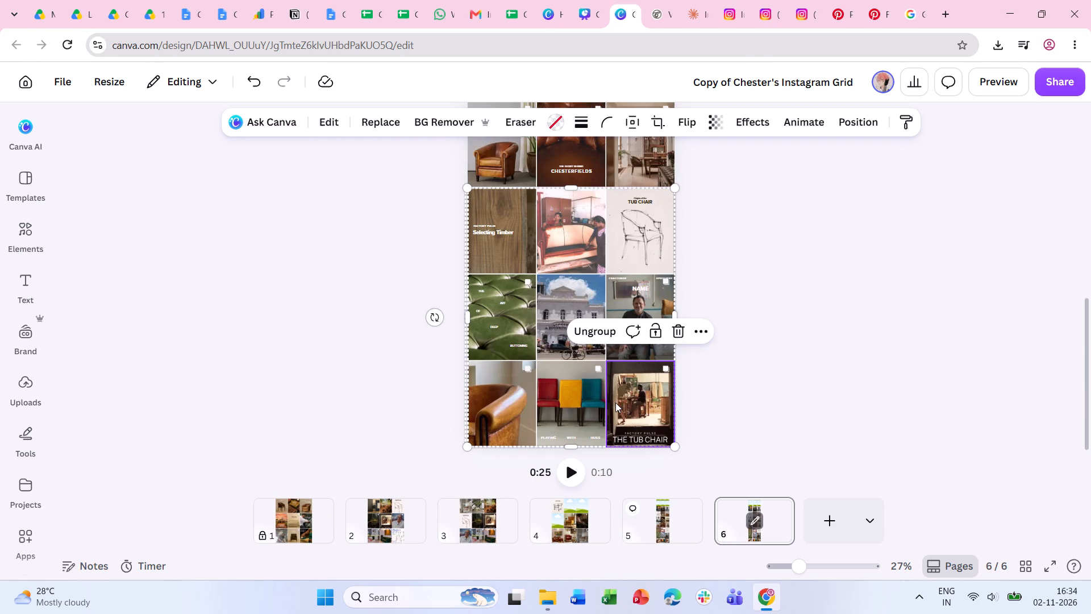
{"action": "left_click", "coordinate": [580, 399]}
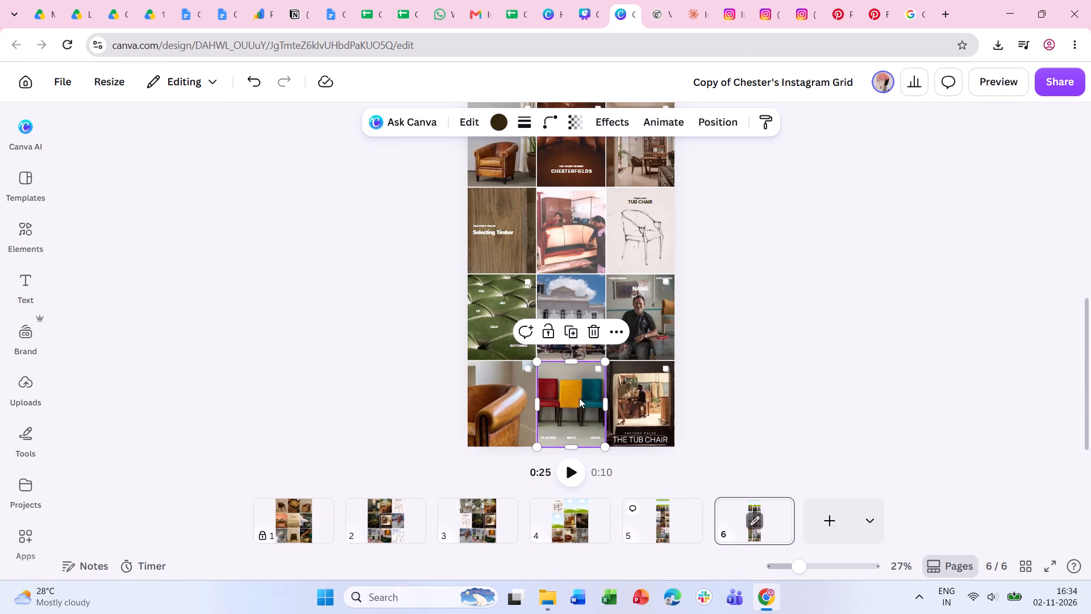
{"action": "key", "text": "BackSpace"}
{"action": "left_click", "coordinate": [515, 396]}
{"action": "key", "text": "BackSpace"}
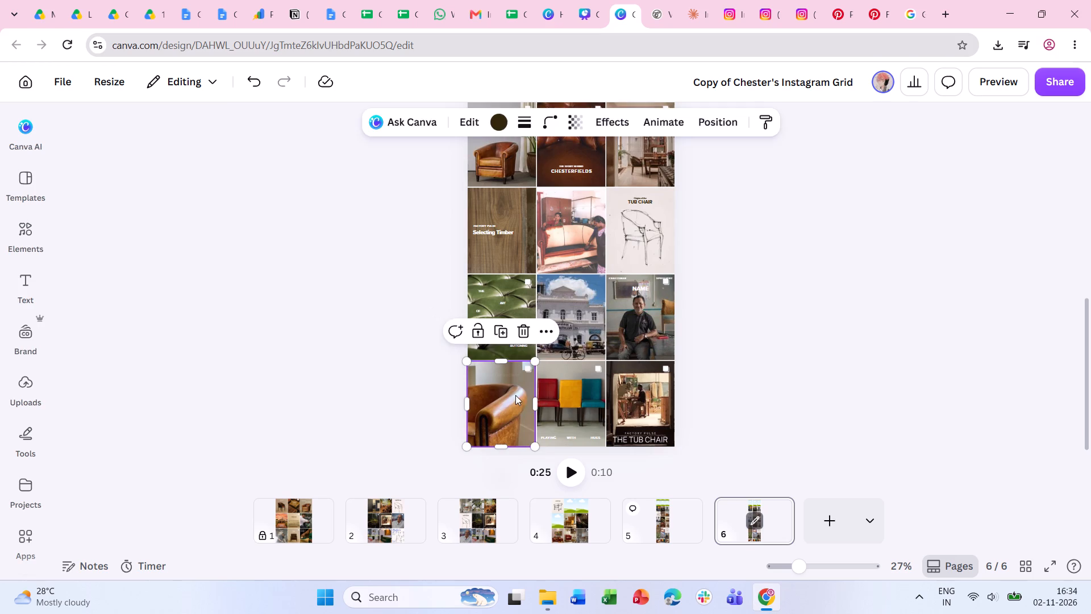
{"action": "left_click", "coordinate": [664, 324]}
{"action": "key", "text": "BackSpace"}
{"action": "left_click", "coordinate": [559, 325]}
{"action": "key", "text": "BackSpace"}
{"action": "left_click", "coordinate": [509, 324]}
{"action": "key", "text": "BackSpace"}
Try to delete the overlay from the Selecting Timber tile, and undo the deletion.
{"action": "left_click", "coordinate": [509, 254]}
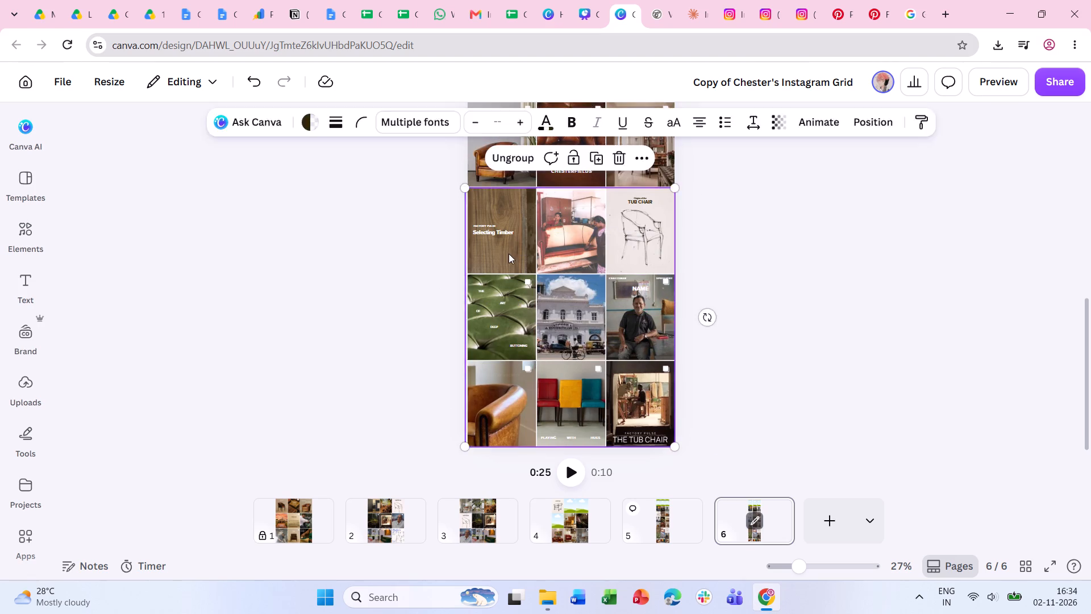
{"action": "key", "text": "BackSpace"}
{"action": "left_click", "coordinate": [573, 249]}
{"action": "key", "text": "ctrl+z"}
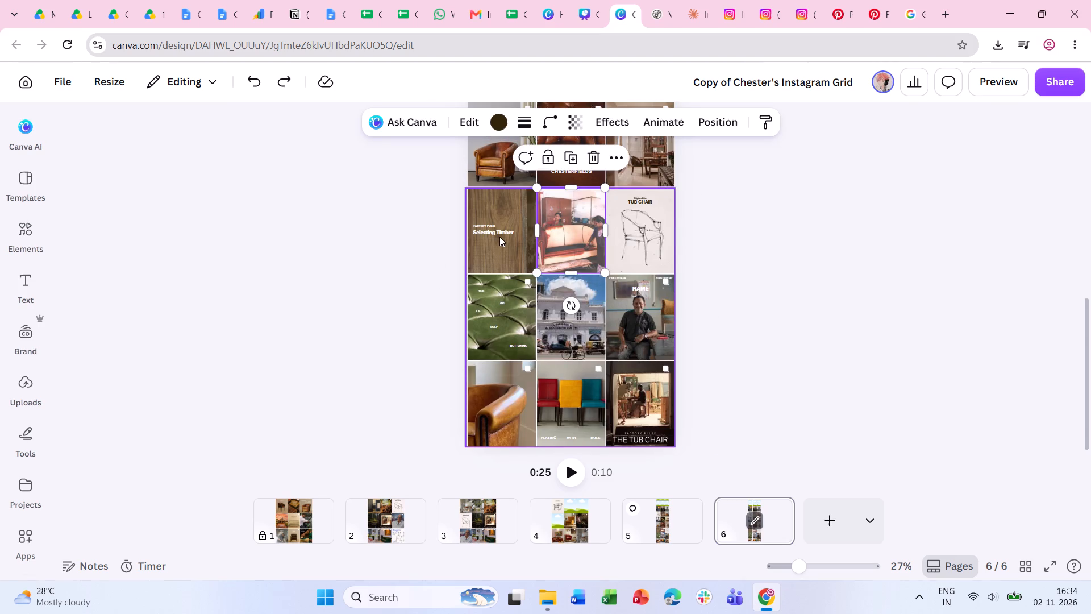
Delete the overlays from the tiles in the Selecting Timber and Tub Chair row.
{"action": "left_click", "coordinate": [499, 233]}
{"action": "left_click", "coordinate": [580, 229]}
{"action": "key", "text": "BackSpace"}
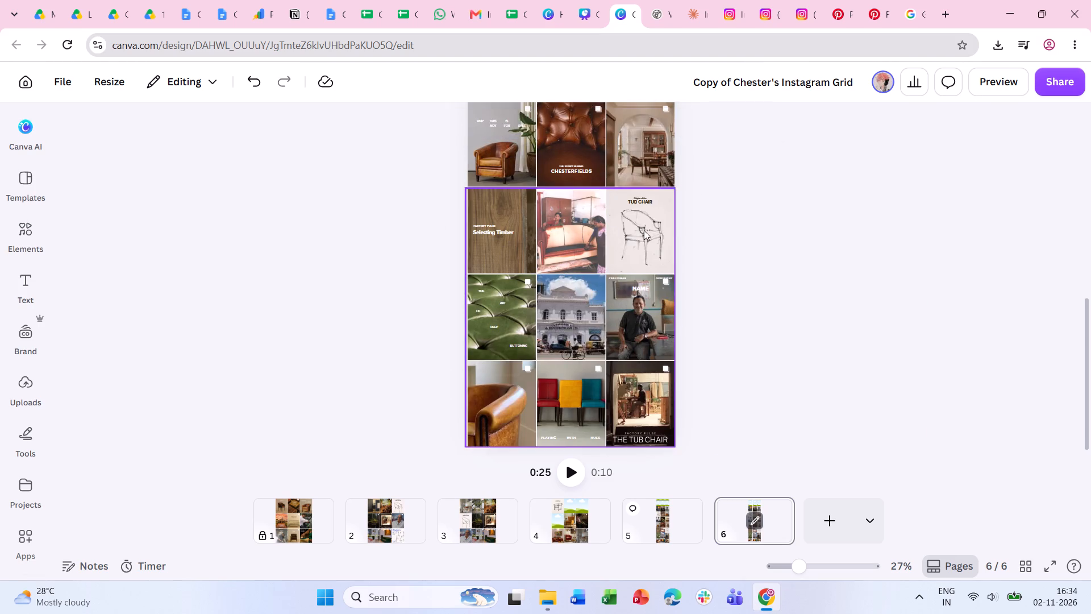
{"action": "left_click", "coordinate": [644, 230]}
{"action": "key", "text": "BackSpace"}
Delete the overlays from the tiles in the Chesterfields row and the Decorative Legs row above it.
{"action": "scroll", "coordinate": [762, 270], "scroll_direction": "up", "scroll_amount": 2}
{"action": "left_click", "coordinate": [645, 289]}
{"action": "key", "text": "BackSpace"}
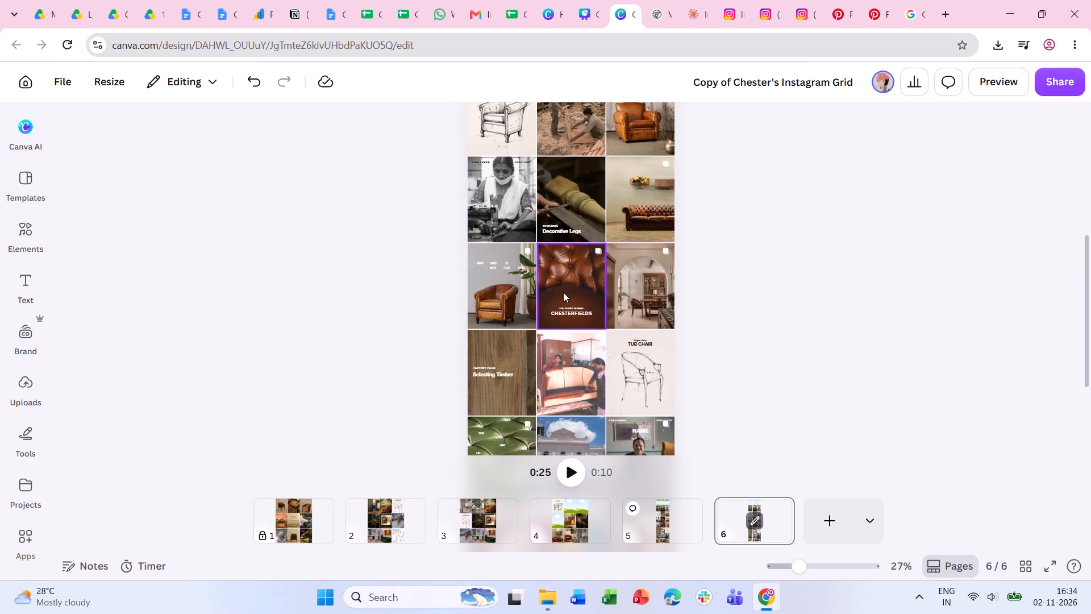
{"action": "left_click", "coordinate": [563, 292]}
{"action": "key", "text": "BackSpace"}
{"action": "left_click", "coordinate": [504, 292]}
{"action": "key", "text": "BackSpace"}
{"action": "left_click", "coordinate": [619, 226]}
{"action": "key", "text": "BackSpace"}
{"action": "left_click", "coordinate": [585, 221]}
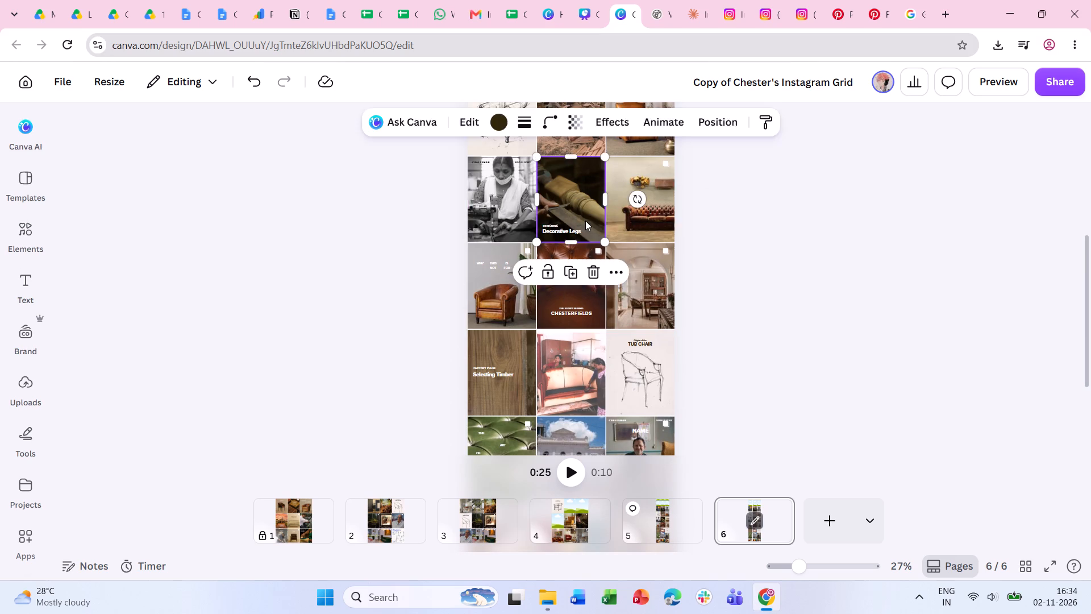
{"action": "key", "text": "BackSpace"}
{"action": "left_click", "coordinate": [513, 219]}
{"action": "key", "text": "BackSpace"}
Delete the overlays from the Mustache armchair and factory workers tiles, undoing the extra deletion on the Club Chair tile.
{"action": "scroll", "coordinate": [785, 278], "scroll_direction": "up", "scroll_amount": 2}
{"action": "left_click", "coordinate": [664, 258]}
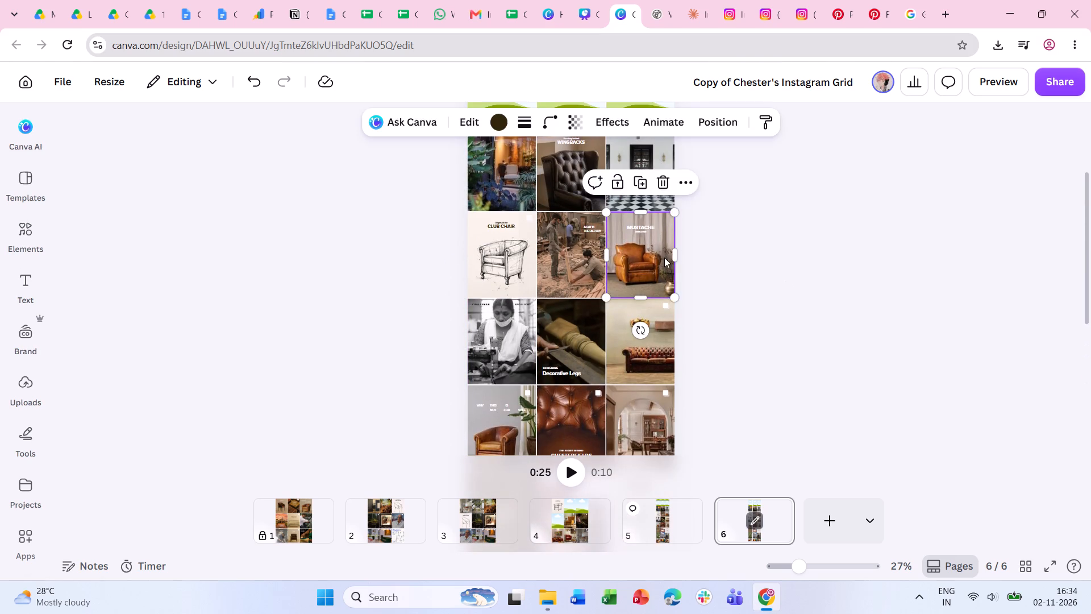
{"action": "key", "text": "BackSpace"}
{"action": "left_click", "coordinate": [560, 260]}
{"action": "key", "text": "BackSpace"}
{"action": "left_click", "coordinate": [480, 259]}
{"action": "key", "text": "BackSpace"}
{"action": "key", "text": "ctrl+z"}
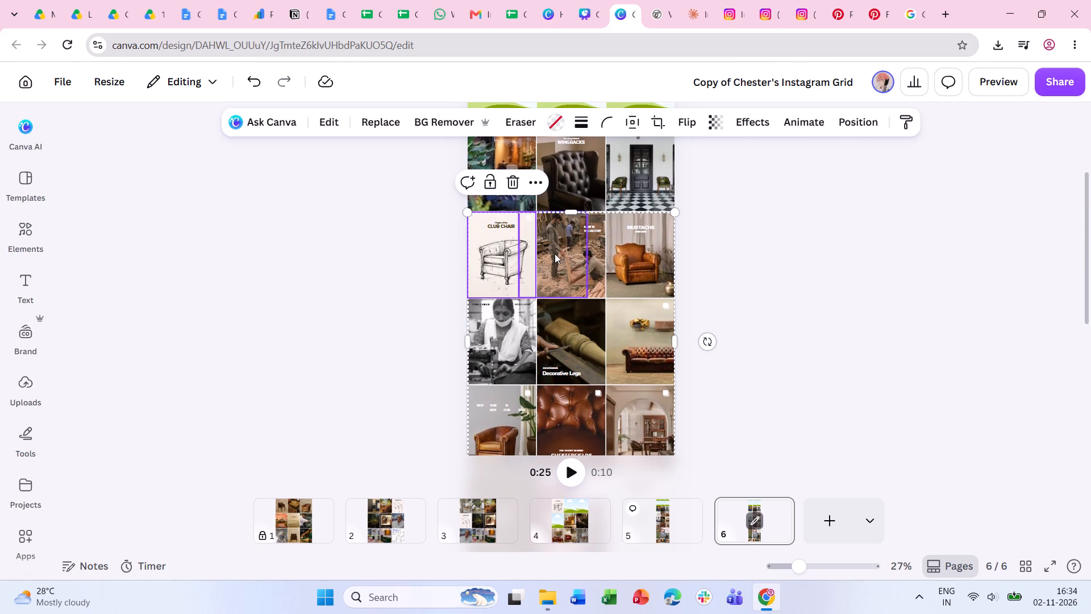
Delete the text from the Club Chair, factory workers and Mustache armchair tiles.
{"action": "left_click", "coordinate": [511, 229]}
{"action": "key", "text": "BackSpace"}
{"action": "left_click", "coordinate": [499, 221]}
{"action": "key", "text": "BackSpace"}
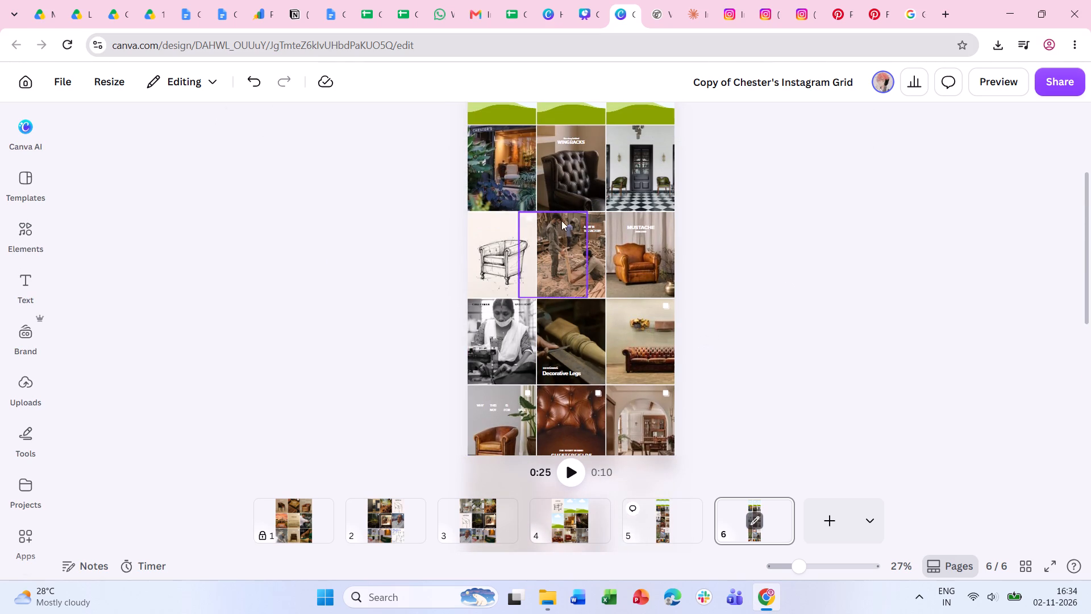
{"action": "left_click", "coordinate": [586, 228]}
{"action": "key", "text": "BackSpace"}
{"action": "left_click", "coordinate": [638, 229]}
{"action": "key", "text": "BackSpace"}
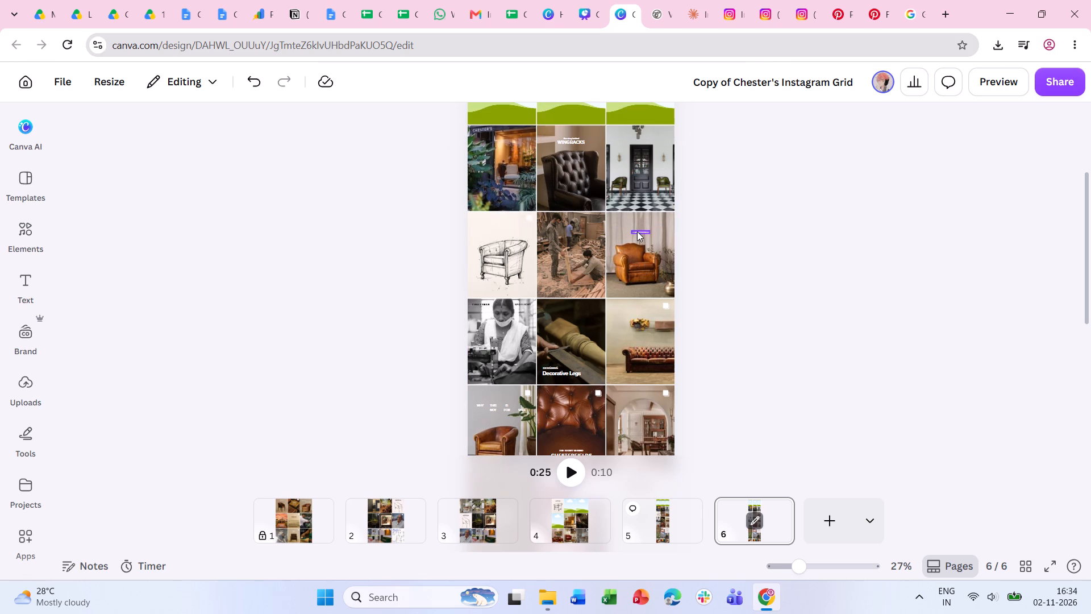
{"action": "left_click", "coordinate": [637, 231]}
{"action": "key", "text": "BackSpace"}
Delete the small labels from the sewing worker tile and the title text from the Decorative Legs tile.
{"action": "left_click", "coordinate": [480, 304]}
{"action": "key", "text": "BackSpace"}
{"action": "left_click", "coordinate": [522, 302]}
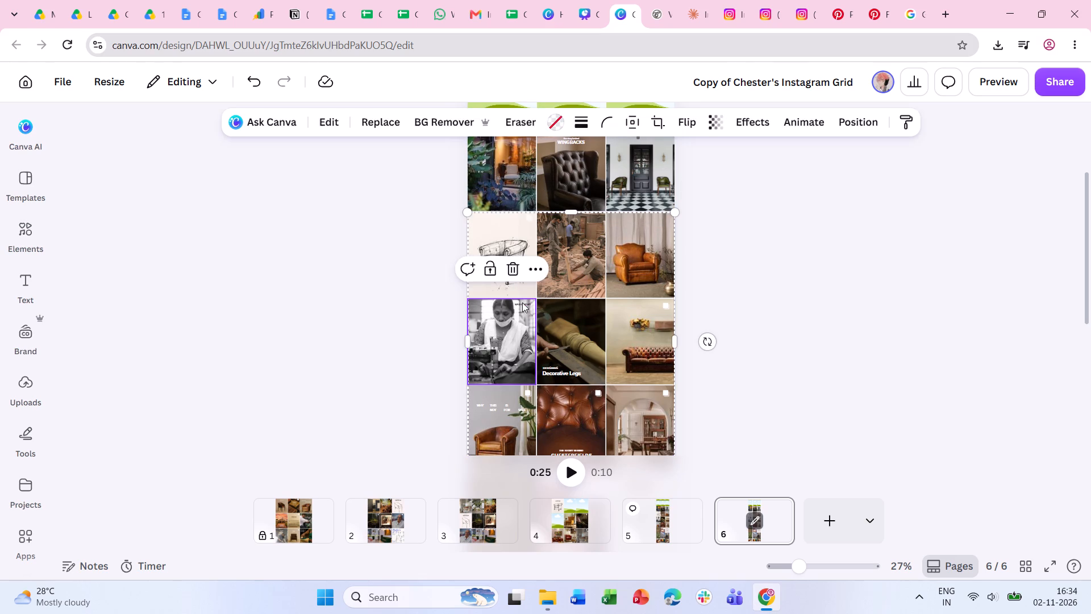
{"action": "left_click", "coordinate": [522, 304]}
{"action": "key", "text": "BackSpace"}
{"action": "left_click", "coordinate": [555, 372]}
{"action": "key", "text": "BackSpace"}
{"action": "left_click", "coordinate": [552, 365]}
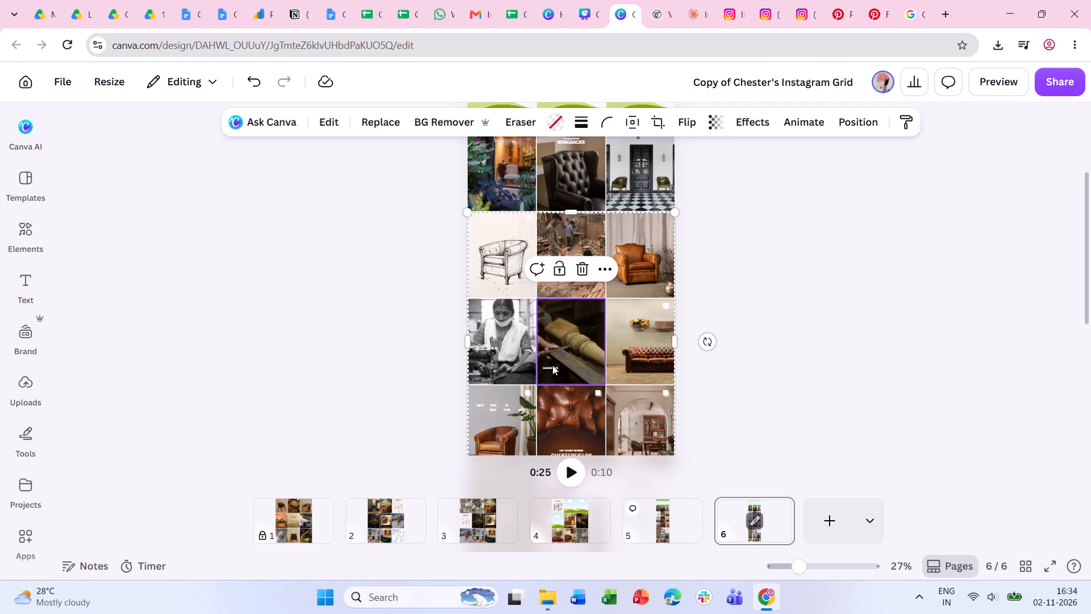
{"action": "left_click", "coordinate": [551, 367]}
{"action": "key", "text": "BackSpace"}
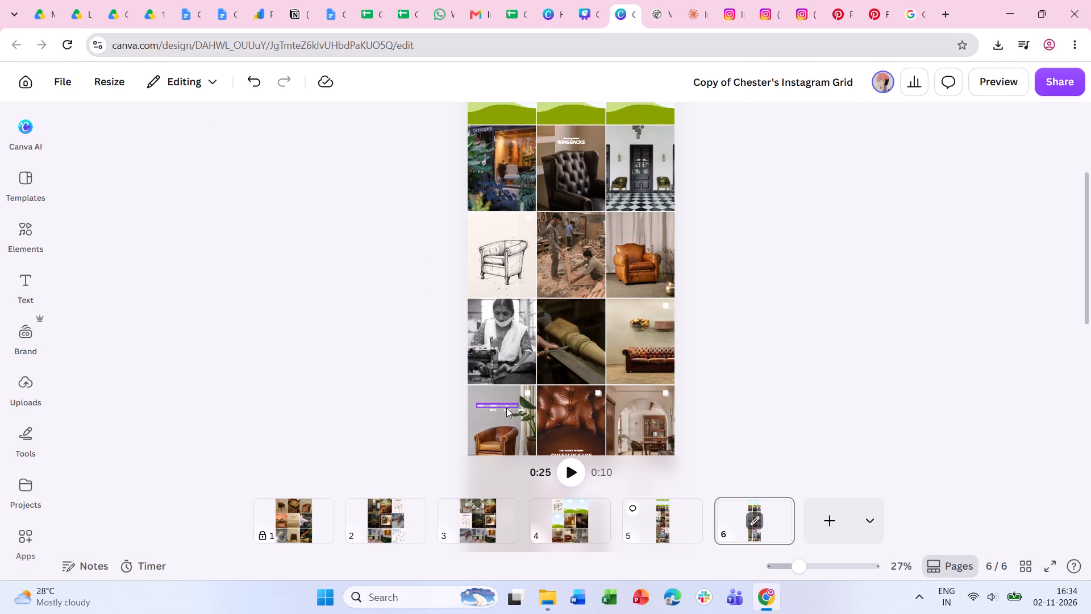
Delete both lines of white text from the tan leather armchair tile with the plant.
{"action": "left_click", "coordinate": [506, 406]}
{"action": "key", "text": "BackSpace"}
{"action": "left_click", "coordinate": [514, 412]}
{"action": "key", "text": "BackSpace"}
{"action": "scroll", "coordinate": [573, 413], "scroll_direction": "down", "scroll_amount": 1}
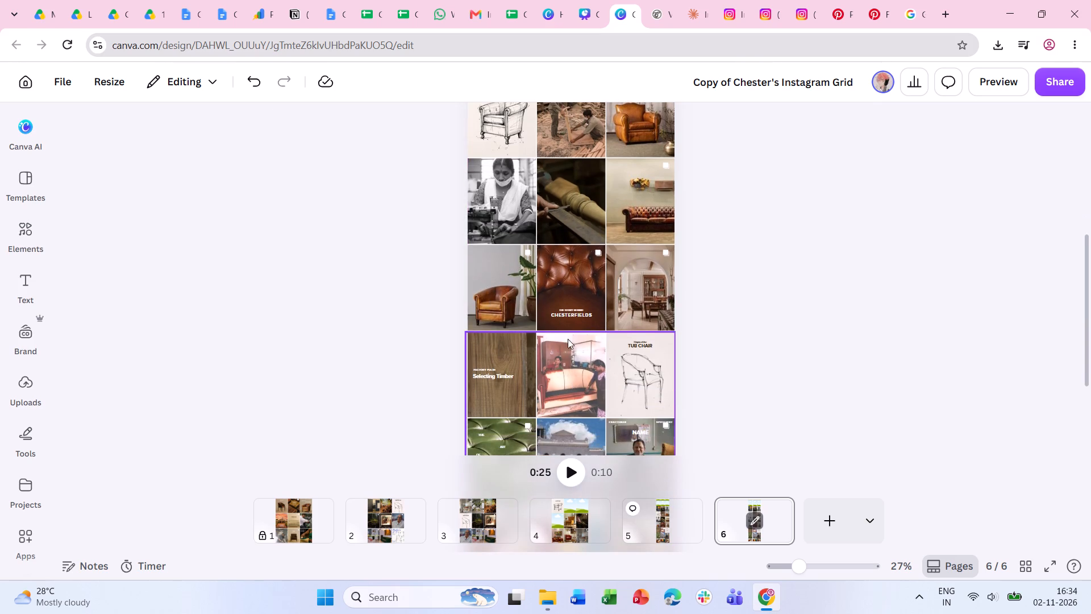
Delete the two-line "CHESTERFIELDS" caption from the tufted brown leather cell on page 6 of the Instagram grid.
{"action": "left_click", "coordinate": [576, 308]}
{"action": "key", "text": "BackSpace"}
{"action": "left_click", "coordinate": [576, 312]}
{"action": "key", "text": "BackSpace"}
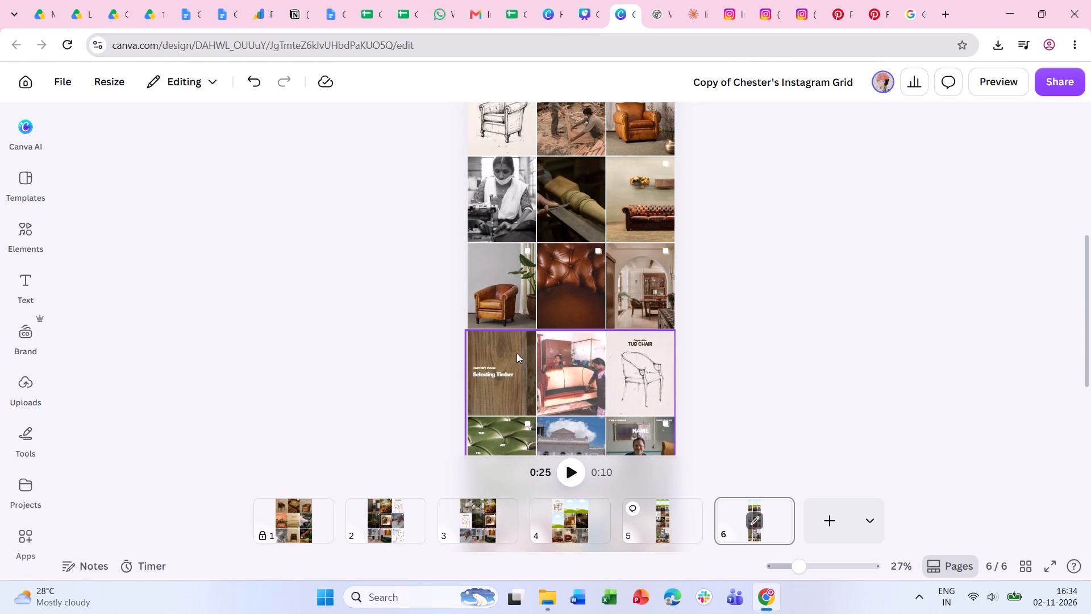
Ungroup the grouped elements on page 6 and delete the two-line "Selecting Timber" caption from the wood cell.
{"action": "left_click", "coordinate": [481, 370]}
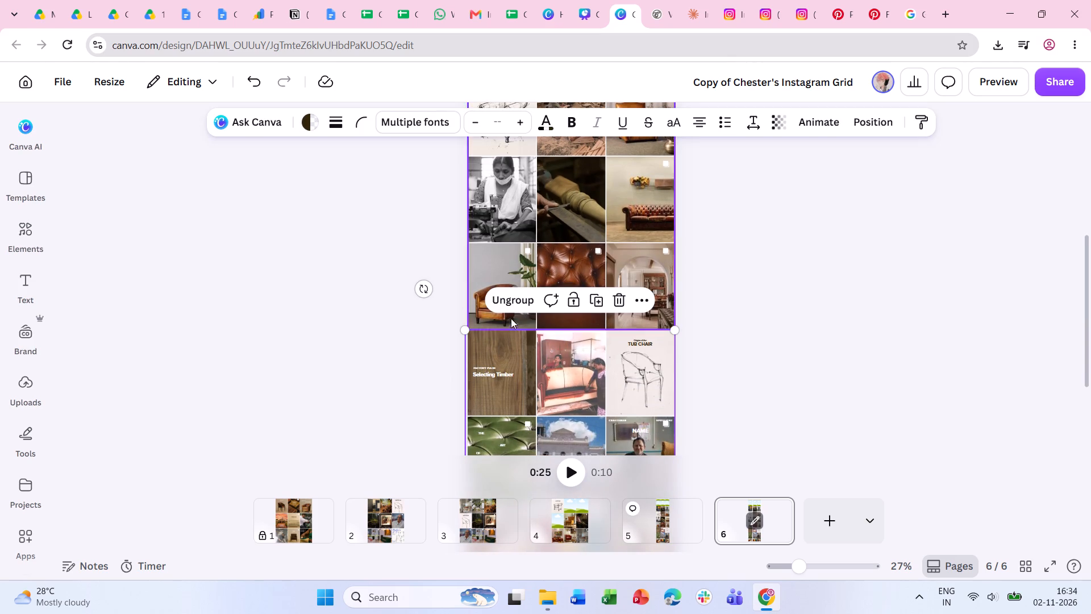
{"action": "left_click", "coordinate": [503, 302]}
{"action": "left_click", "coordinate": [843, 323]}
{"action": "left_click", "coordinate": [483, 371]}
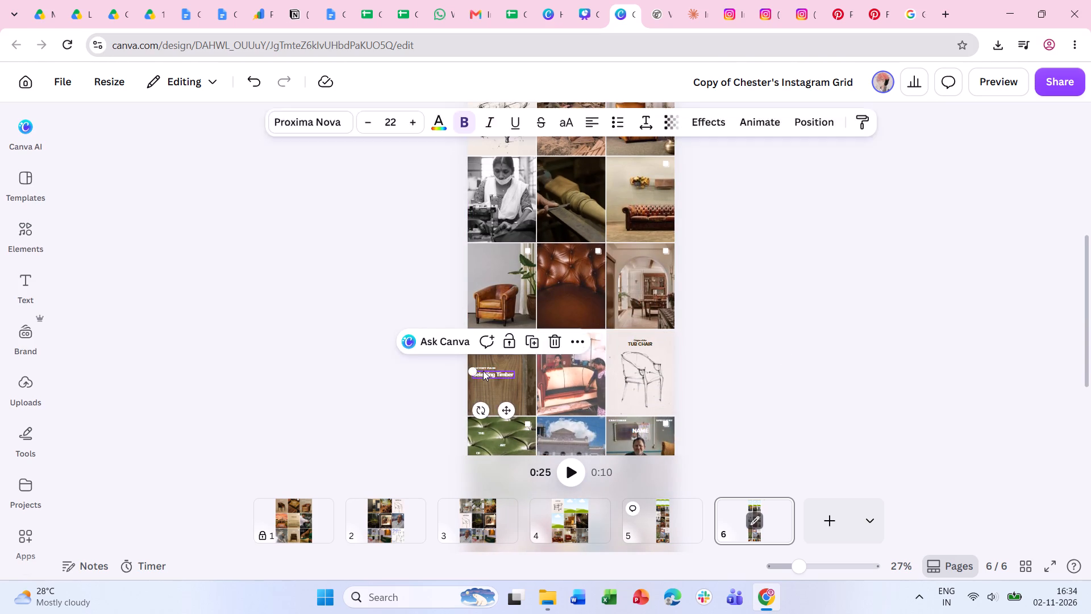
{"action": "key", "text": "BackSpace"}
{"action": "left_click", "coordinate": [485, 366]}
{"action": "key", "text": "BackSpace"}
Delete both lines of the "TUB CHAIR" title above the chair sketch on page 6.
{"action": "left_click", "coordinate": [653, 342]}
{"action": "key", "text": "BackSpace"}
{"action": "double_click", "coordinate": [642, 339]}
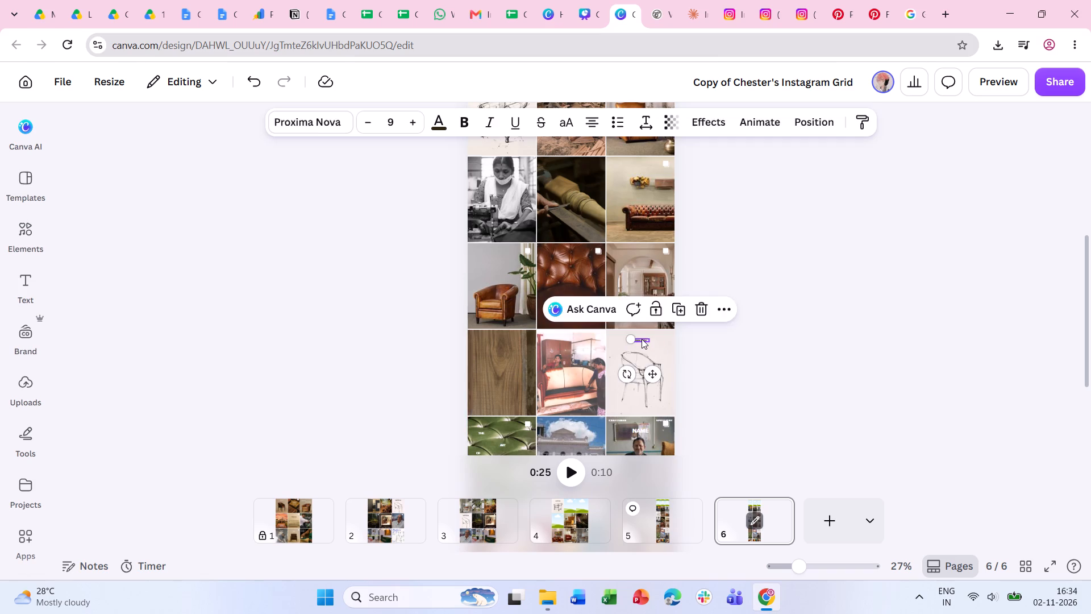
{"action": "key", "text": "BackSpace"}
Clear the sofa-upholstering photo from the cell between the wood texture and tub chair sketch, undoing a stray edit.
{"action": "left_click", "coordinate": [594, 366]}
{"action": "key", "text": "BackSpace"}
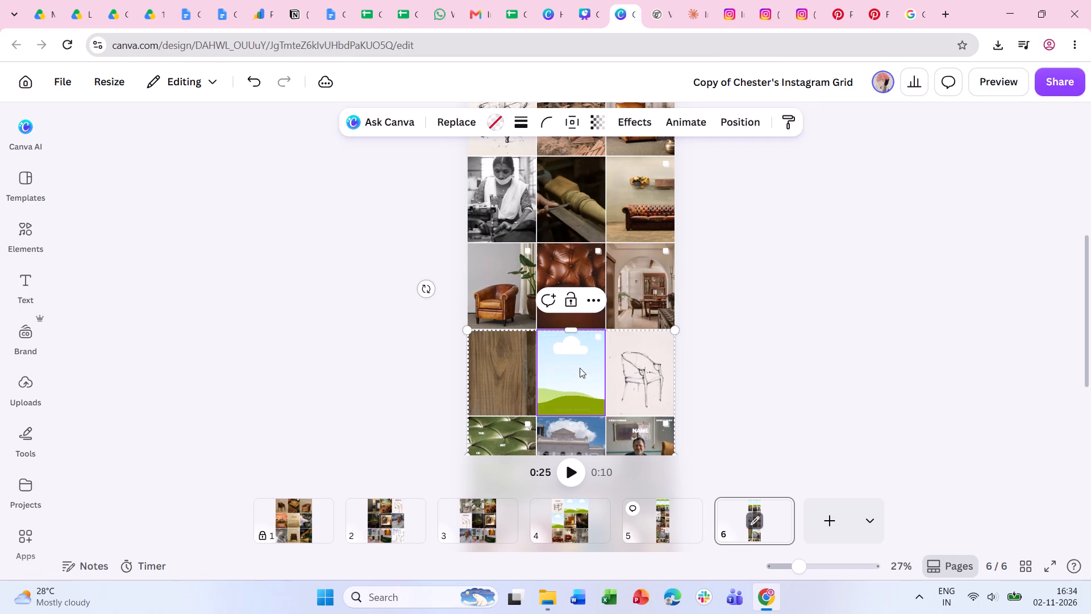
{"action": "left_click", "coordinate": [580, 368]}
{"action": "left_click_drag", "start_coordinate": [580, 368], "coordinate": [552, 335]}
{"action": "double_click", "coordinate": [552, 335]}
{"action": "key", "text": "ctrl+z"}
Delete the dark overlay covering the wood-texture cell on page 6 of the Instagram grid.
{"action": "left_click", "coordinate": [507, 363]}
{"action": "key", "text": "BackSpace"}
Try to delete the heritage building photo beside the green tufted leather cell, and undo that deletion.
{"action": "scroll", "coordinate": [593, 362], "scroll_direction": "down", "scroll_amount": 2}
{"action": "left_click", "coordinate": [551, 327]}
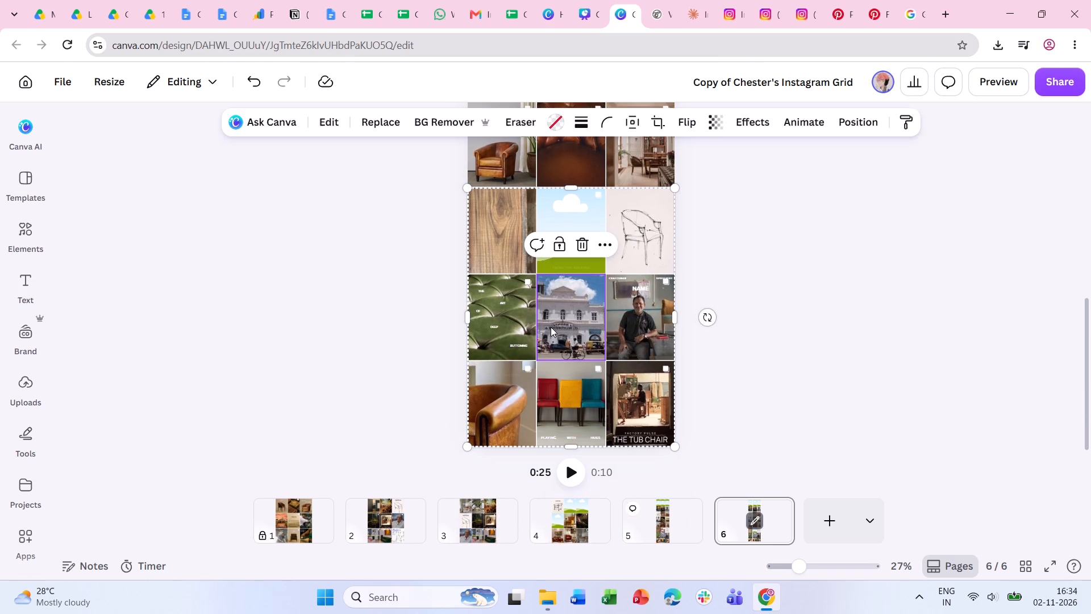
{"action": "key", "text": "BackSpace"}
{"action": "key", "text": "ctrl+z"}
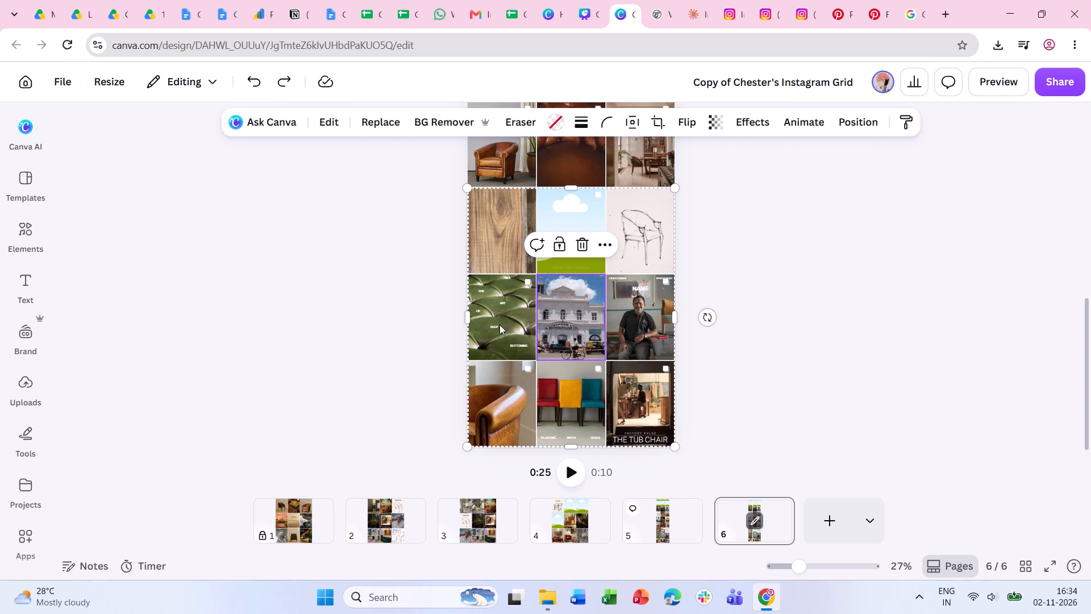
Delete all five scattered caption words, including "BUTTONING", from the green tufted leather cell on page 6.
{"action": "left_click", "coordinate": [496, 327]}
{"action": "key", "text": "BackSpace"}
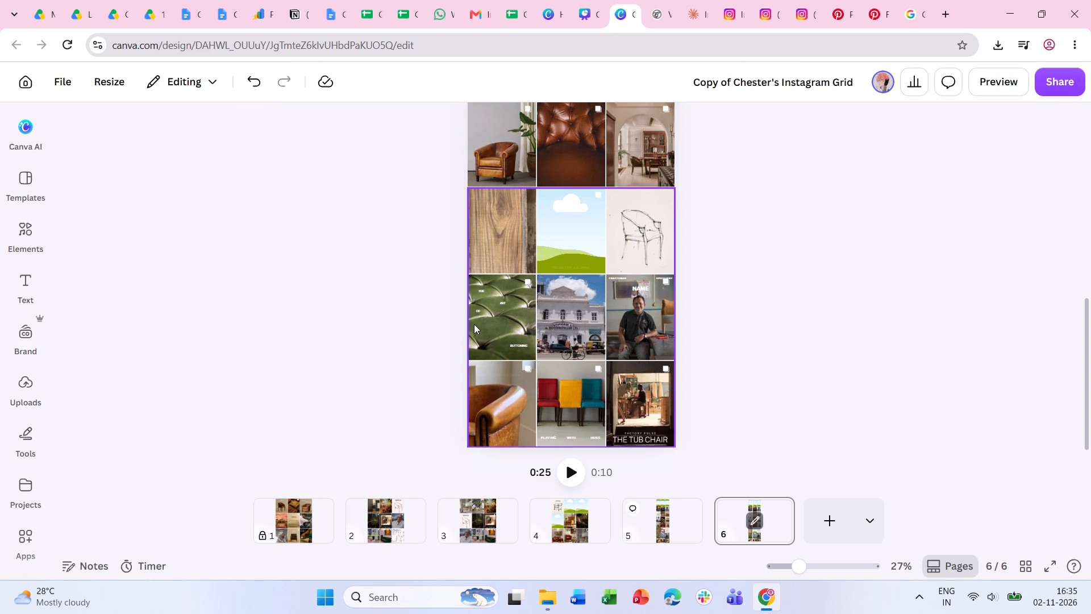
{"action": "left_click", "coordinate": [479, 312]}
{"action": "key", "text": "BackSpace"}
{"action": "left_click", "coordinate": [507, 301]}
{"action": "key", "text": "BackSpace"}
{"action": "left_click", "coordinate": [510, 343]}
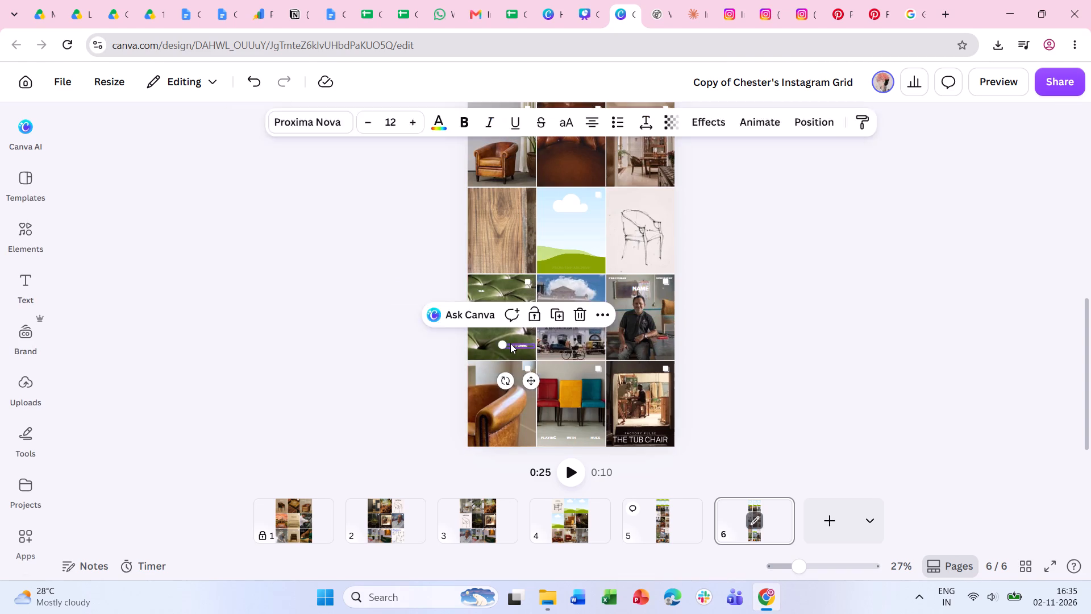
{"action": "key", "text": "BackSpace"}
{"action": "left_click", "coordinate": [481, 291]}
{"action": "key", "text": "BackSpace"}
Delete the "NAME" heading and both small corner captions from the seated man's portrait cell on page 6.
{"action": "left_click", "coordinate": [642, 303]}
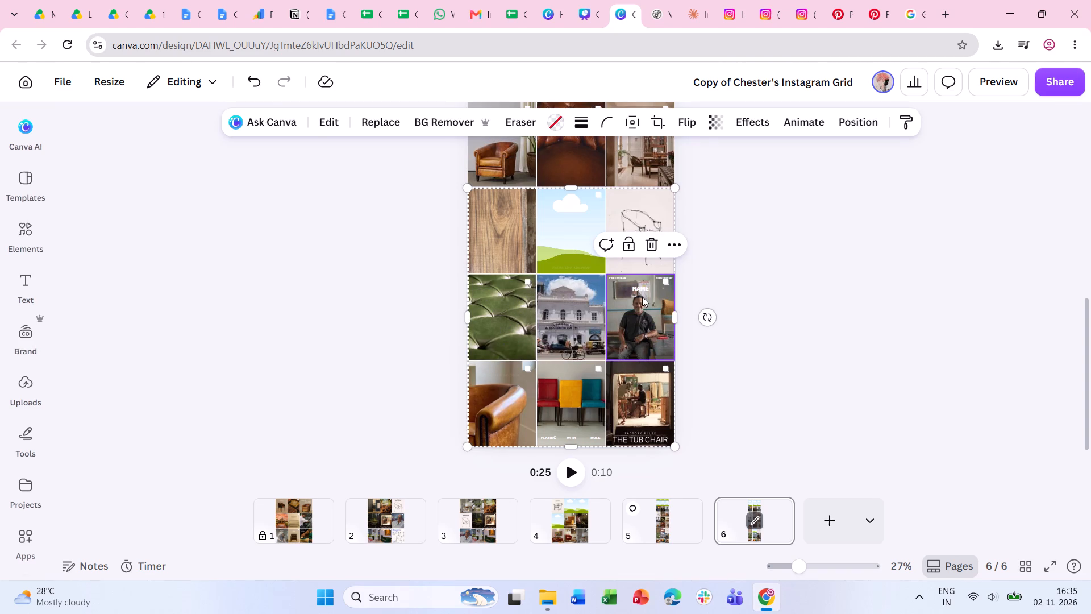
{"action": "left_click", "coordinate": [642, 291]}
{"action": "key", "text": "BackSpace"}
{"action": "left_click", "coordinate": [658, 279]}
{"action": "key", "text": "BackSpace"}
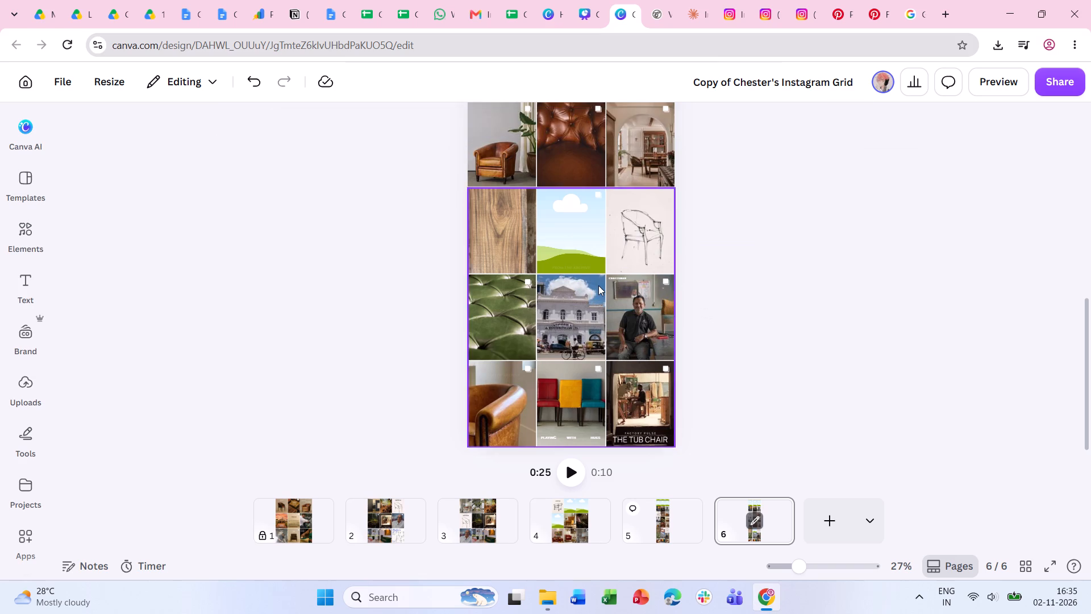
{"action": "left_click", "coordinate": [610, 278]}
{"action": "key", "text": "BackSpace"}
Delete the small caption at the foot of the empty placeholder cell between the wood texture and chair sketch.
{"action": "left_click", "coordinate": [581, 268]}
{"action": "key", "text": "BackSpace"}
Delete the three caption words below the red, yellow and blue chairs in the bottom row of page 6.
{"action": "left_click", "coordinate": [569, 436]}
{"action": "key", "text": "BackSpace"}
{"action": "left_click", "coordinate": [552, 436]}
{"action": "key", "text": "BackSpace"}
{"action": "left_click", "coordinate": [598, 435]}
{"action": "key", "text": "BackSpace"}
Delete both lines of the "WINGBACKS" caption above the dark tufted wingback chair on page 6.
{"action": "scroll", "coordinate": [733, 334], "scroll_direction": "up", "scroll_amount": 4}
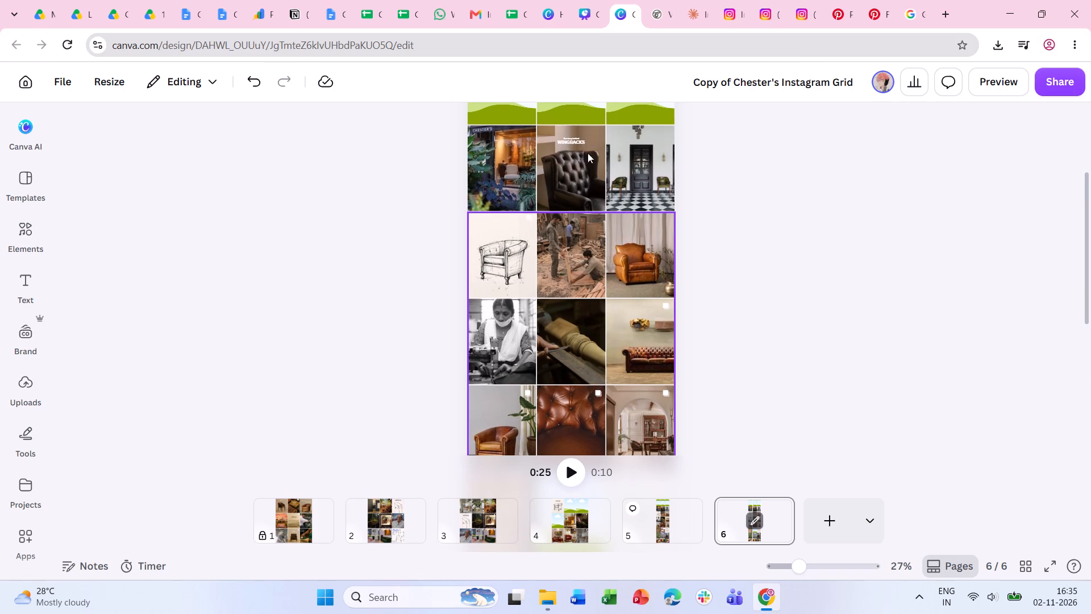
{"action": "left_click", "coordinate": [574, 138]}
{"action": "key", "text": "BackSpace"}
{"action": "left_click", "coordinate": [573, 141]}
{"action": "key", "text": "BackSpace"}
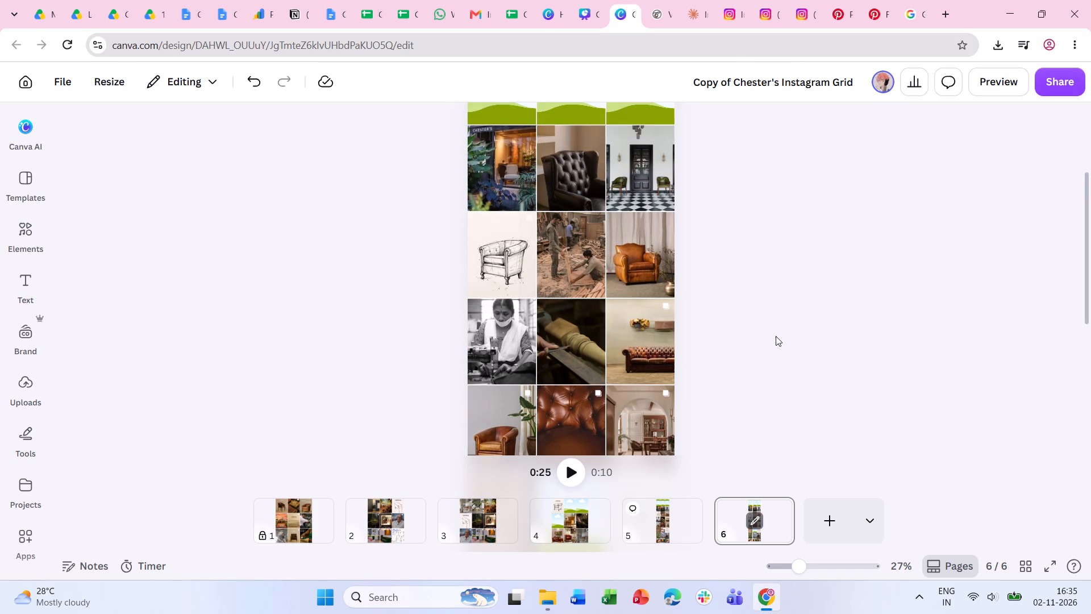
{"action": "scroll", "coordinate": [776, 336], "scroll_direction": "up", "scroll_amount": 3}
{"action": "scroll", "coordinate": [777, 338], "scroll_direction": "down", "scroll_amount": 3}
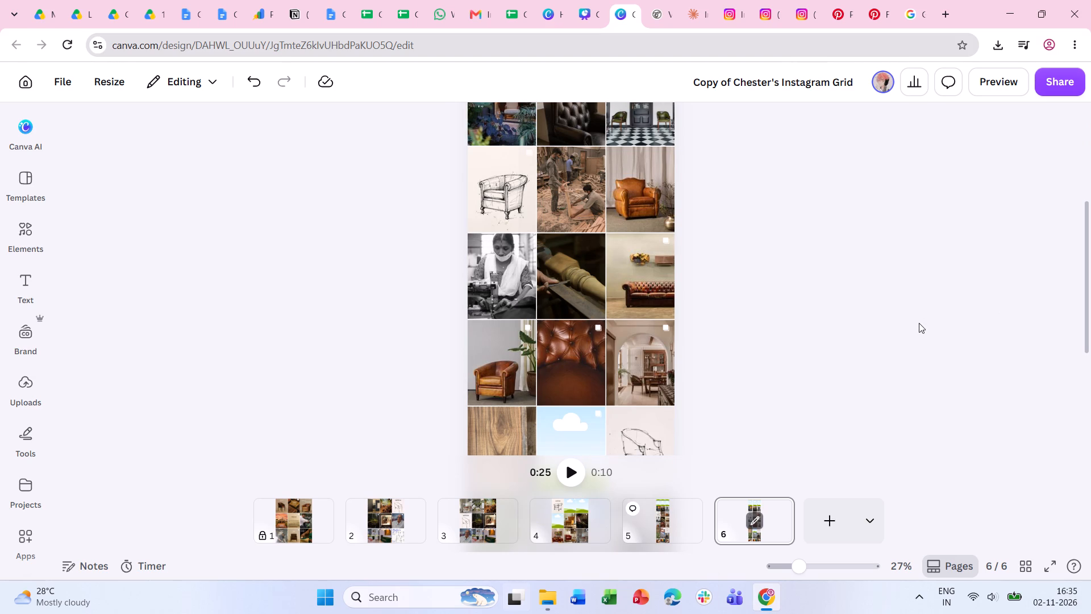
Check the lower rows of page 6's grid, switch to the chesters_india Instagram profile and examine its older posts for image references.
{"action": "scroll", "coordinate": [911, 318], "scroll_direction": "down", "scroll_amount": 2}
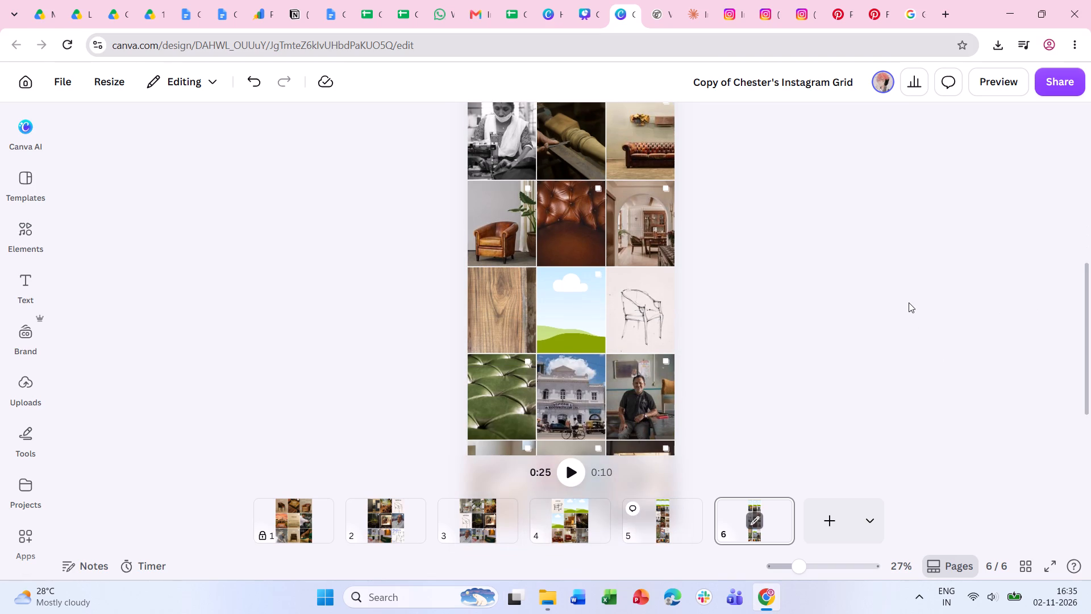
{"action": "scroll", "coordinate": [907, 289], "scroll_direction": "down", "scroll_amount": 2}
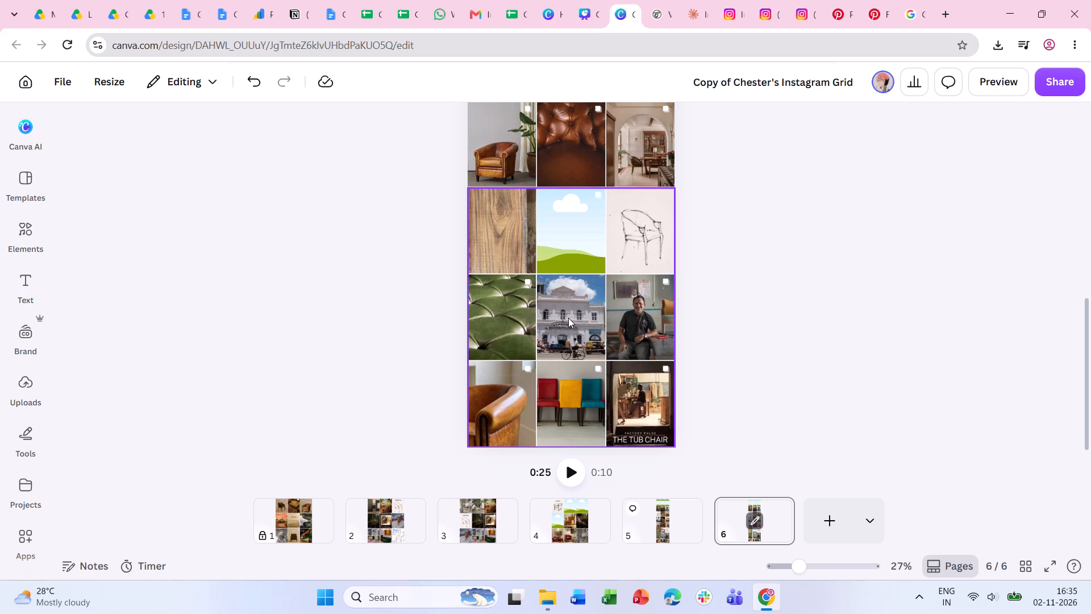
{"action": "left_click", "coordinate": [772, 1]}
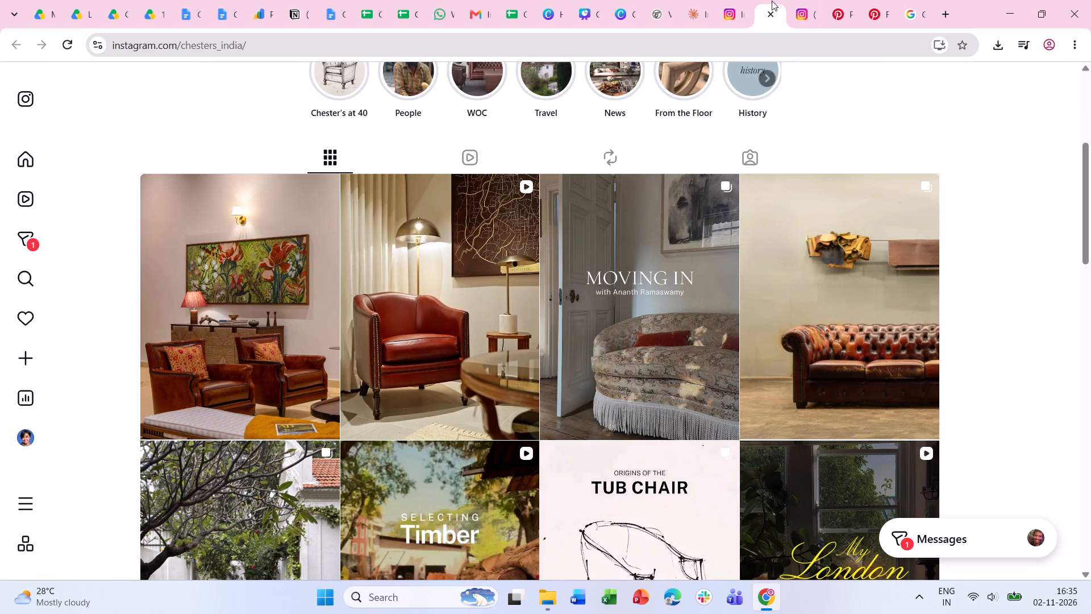
{"action": "scroll", "coordinate": [938, 371], "scroll_direction": "down", "scroll_amount": 18}
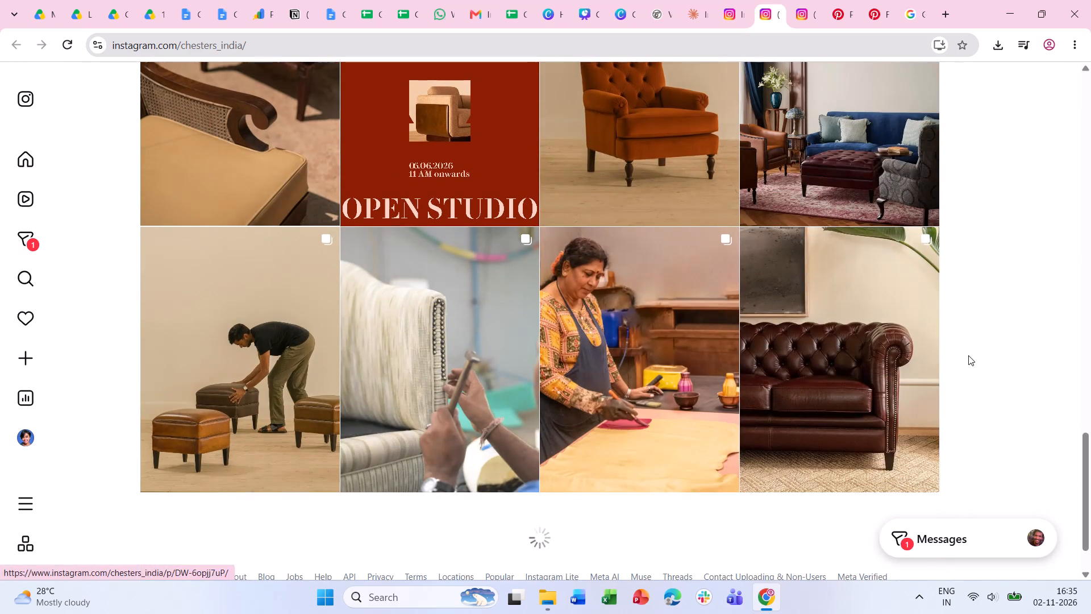
{"action": "scroll", "coordinate": [985, 343], "scroll_direction": "down", "scroll_amount": 15}
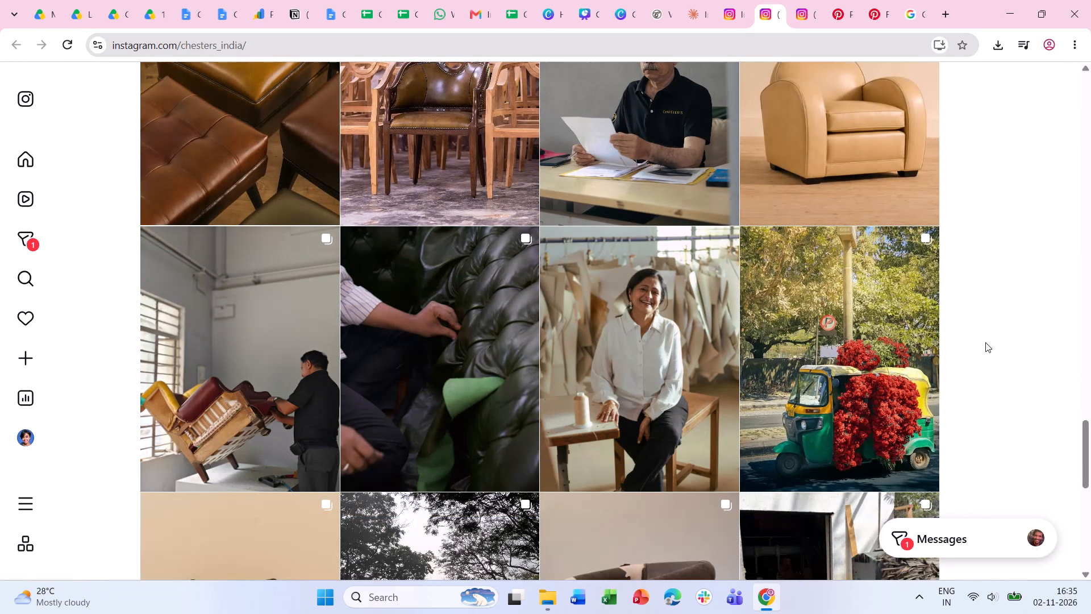
View all the images in the chesters_india post about deep buttoning the Knight 3-seater sofa.
{"action": "left_click", "coordinate": [489, 443]}
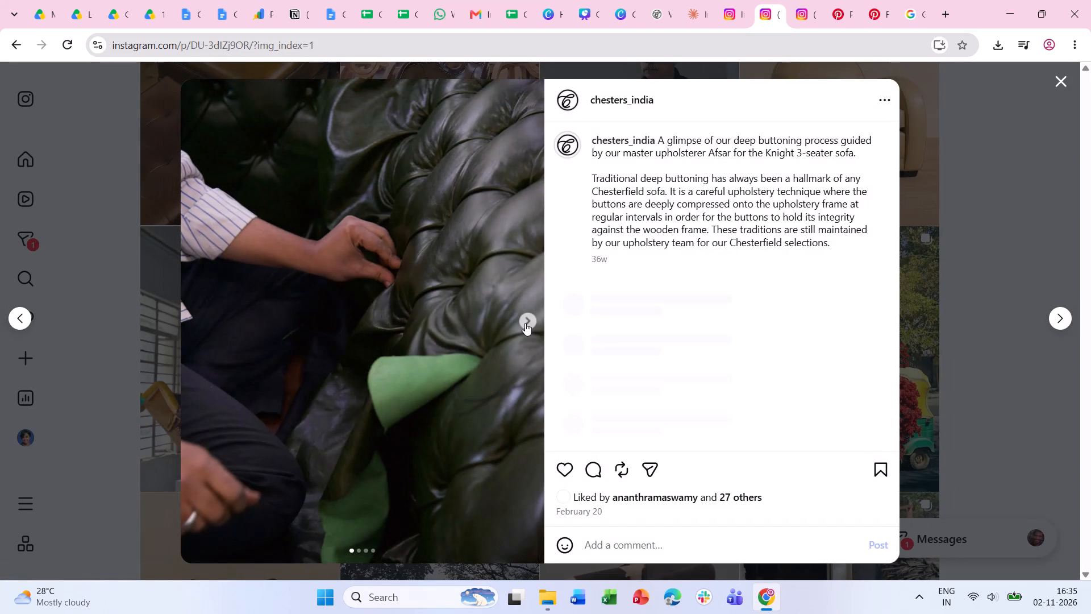
{"action": "left_click", "coordinate": [525, 323]}
{"action": "left_click", "coordinate": [525, 323]}
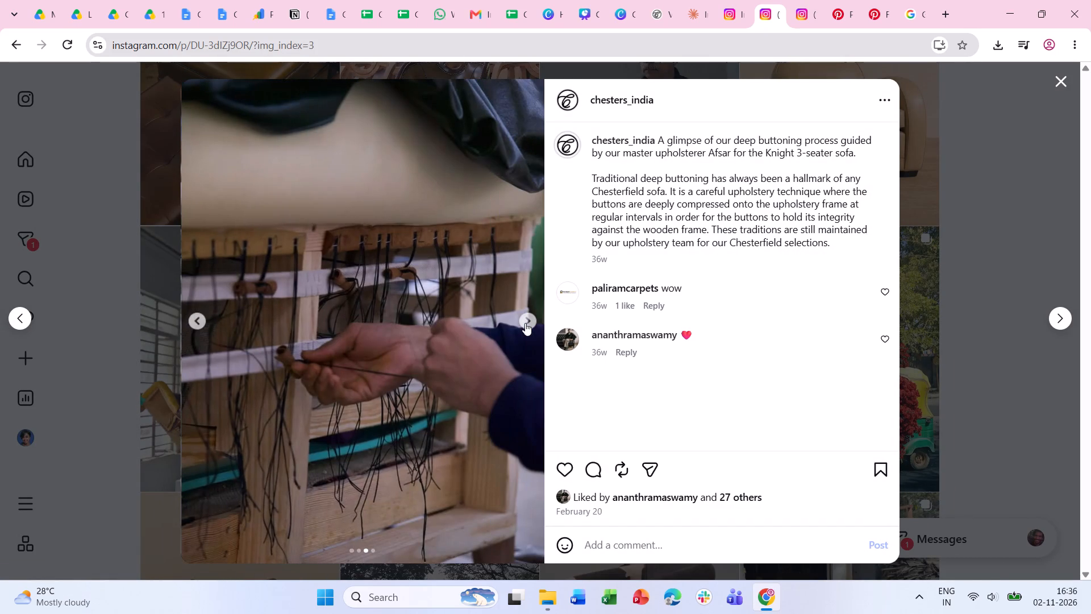
{"action": "left_click", "coordinate": [525, 323]}
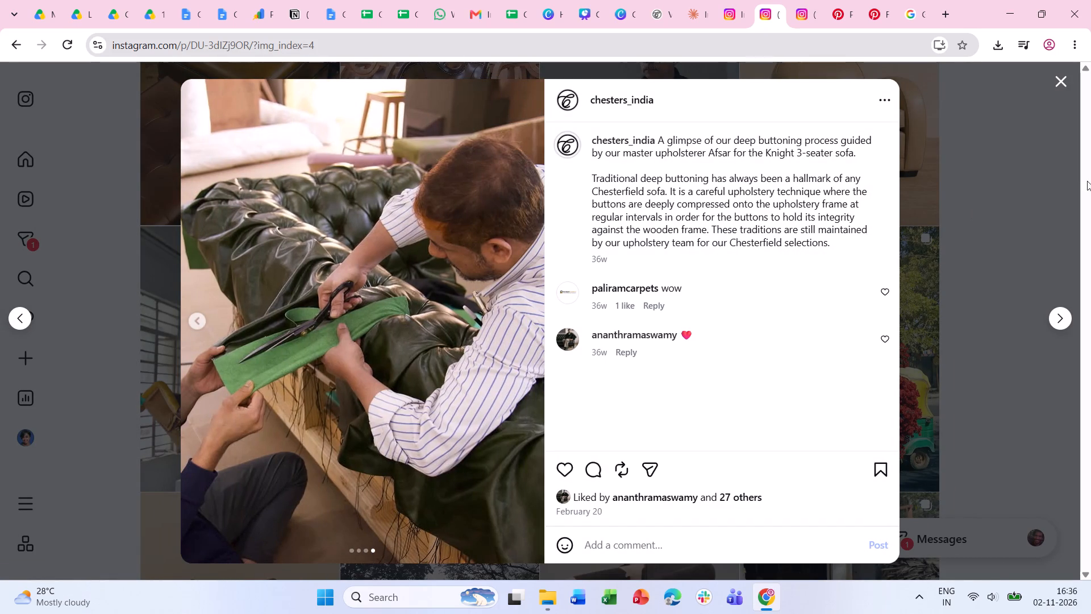
{"action": "left_click", "coordinate": [1056, 82]}
{"action": "scroll", "coordinate": [1021, 253], "scroll_direction": "down", "scroll_amount": 4}
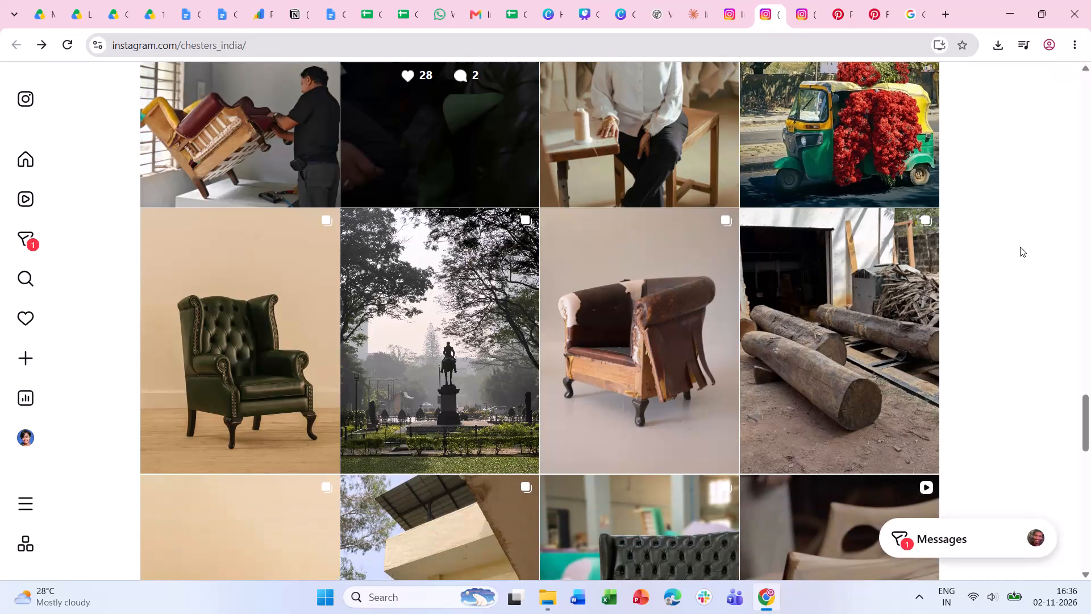
Search Google for "these beautiful things that i've got" and close the results.
{"action": "left_click", "coordinate": [921, 11]}
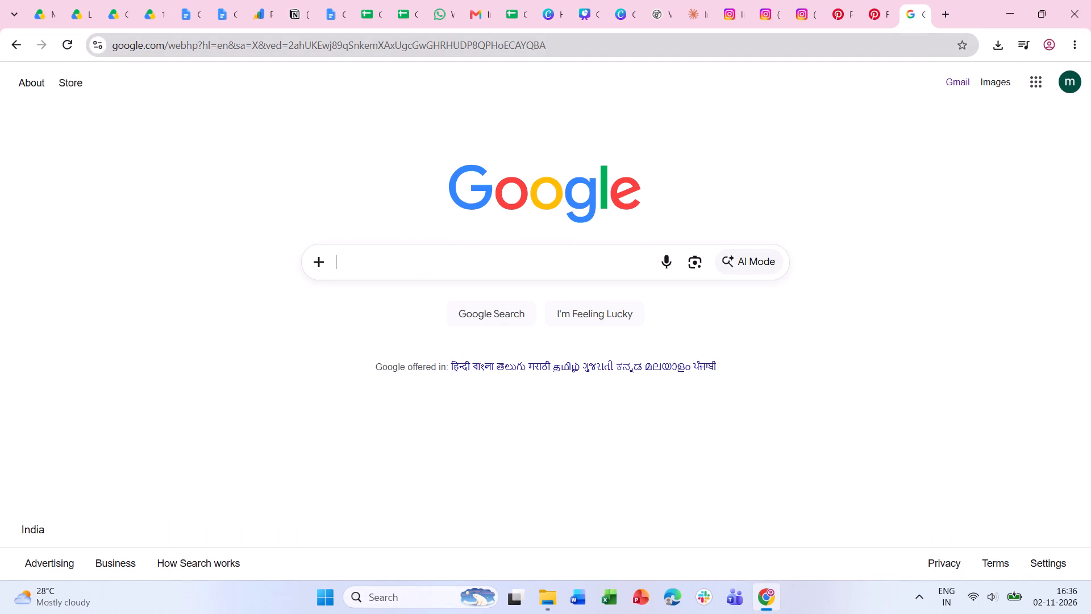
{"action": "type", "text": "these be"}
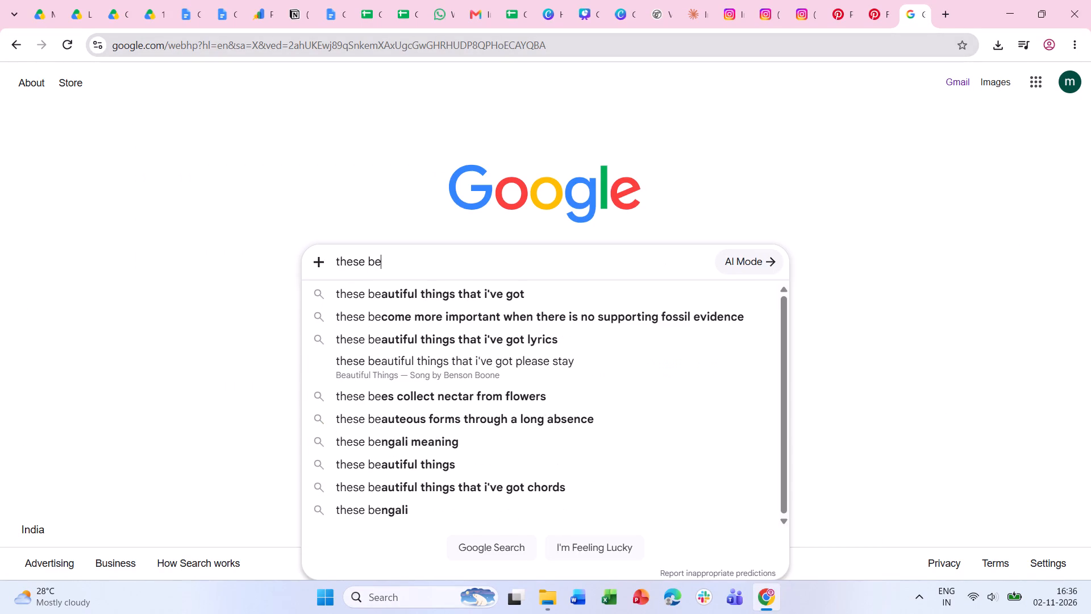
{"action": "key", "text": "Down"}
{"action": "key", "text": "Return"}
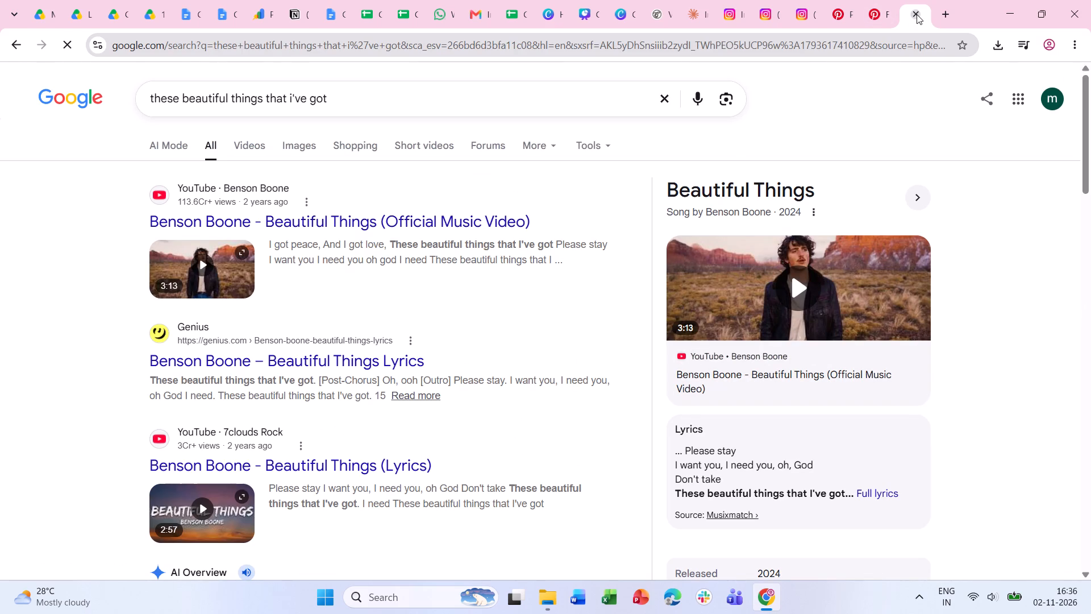
{"action": "left_click", "coordinate": [917, 14]}
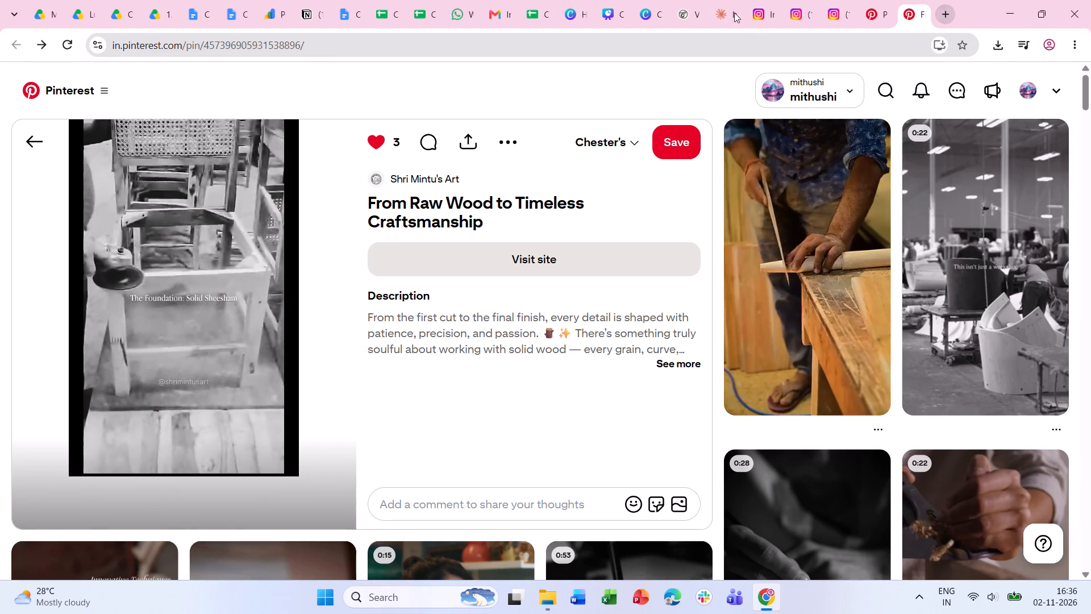
Examine more of the older chesters_india Instagram posts, comparing them with the page 6 grid in Canva.
{"action": "left_click", "coordinate": [802, 1]}
{"action": "scroll", "coordinate": [988, 335], "scroll_direction": "down", "scroll_amount": 2}
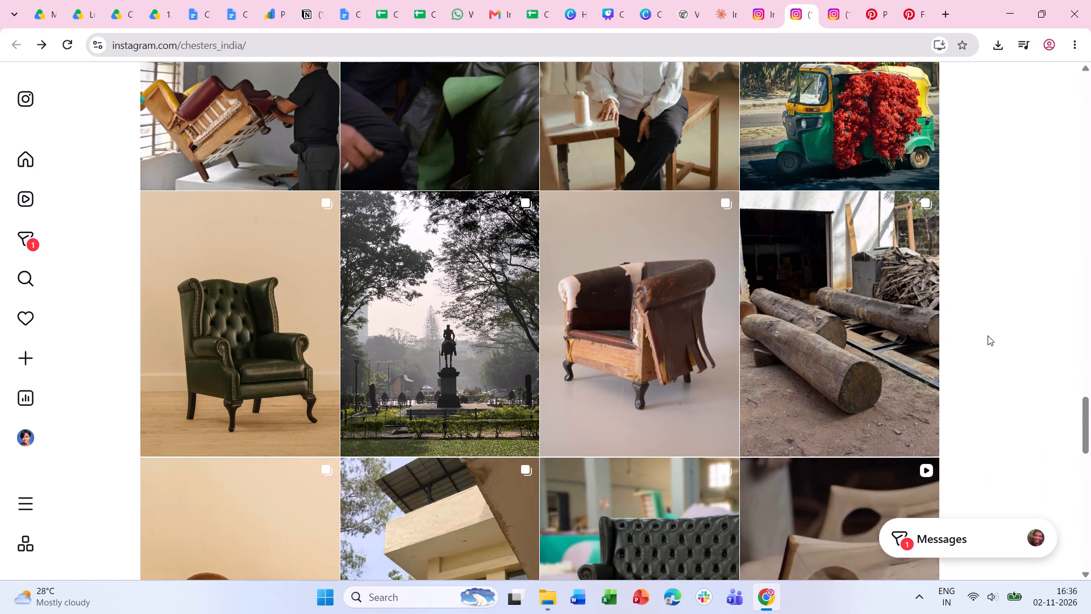
{"action": "scroll", "coordinate": [988, 335], "scroll_direction": "down", "scroll_amount": 1}
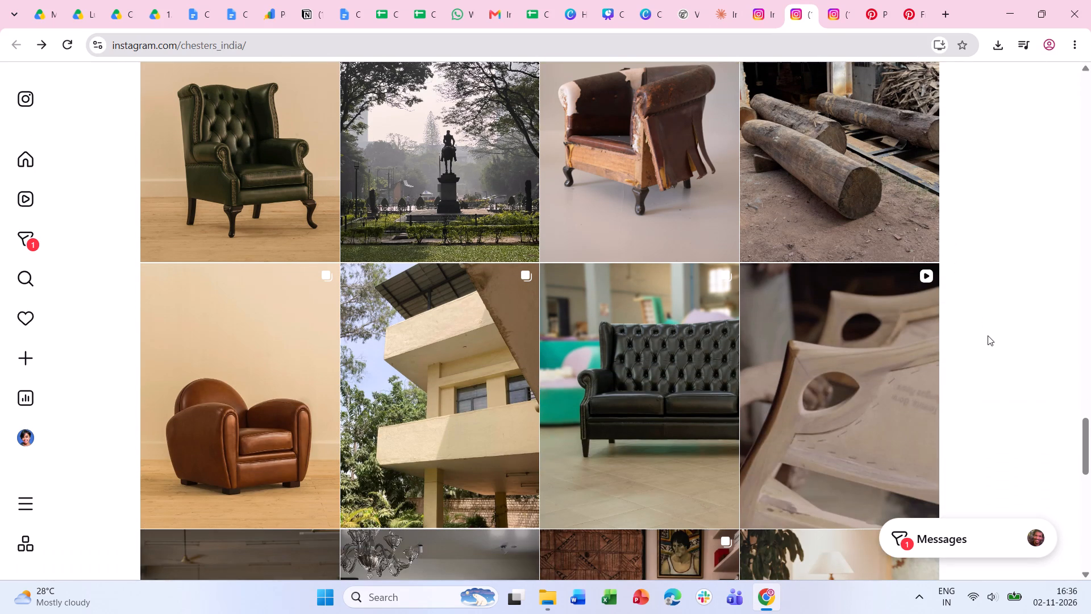
{"action": "scroll", "coordinate": [988, 335], "scroll_direction": "down", "scroll_amount": 5}
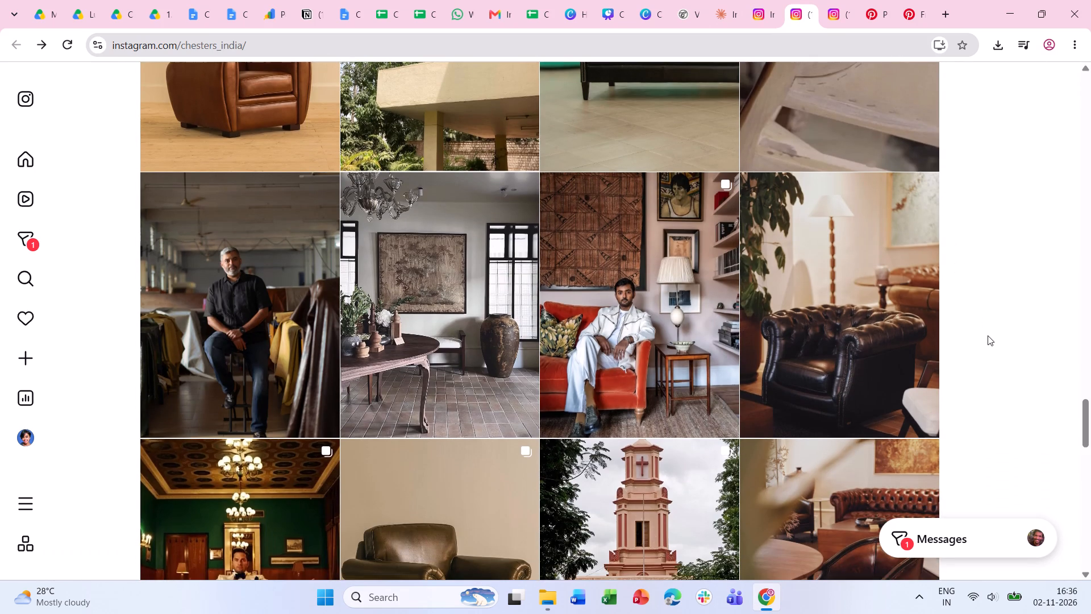
{"action": "left_click", "coordinate": [651, 0]}
{"action": "left_click", "coordinate": [798, 0]}
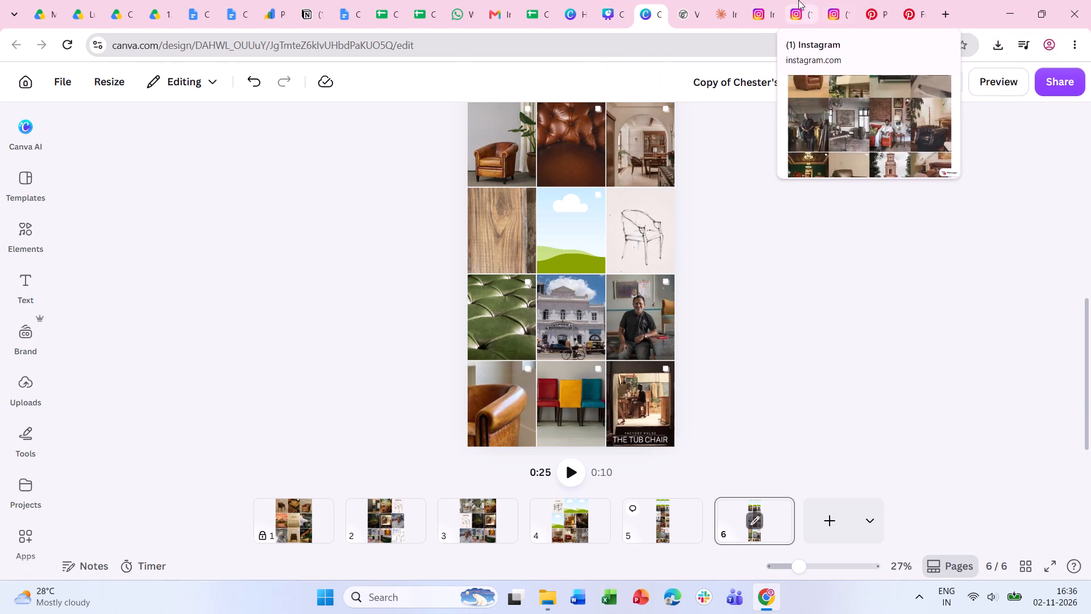
{"action": "scroll", "coordinate": [992, 328], "scroll_direction": "down", "scroll_amount": 8}
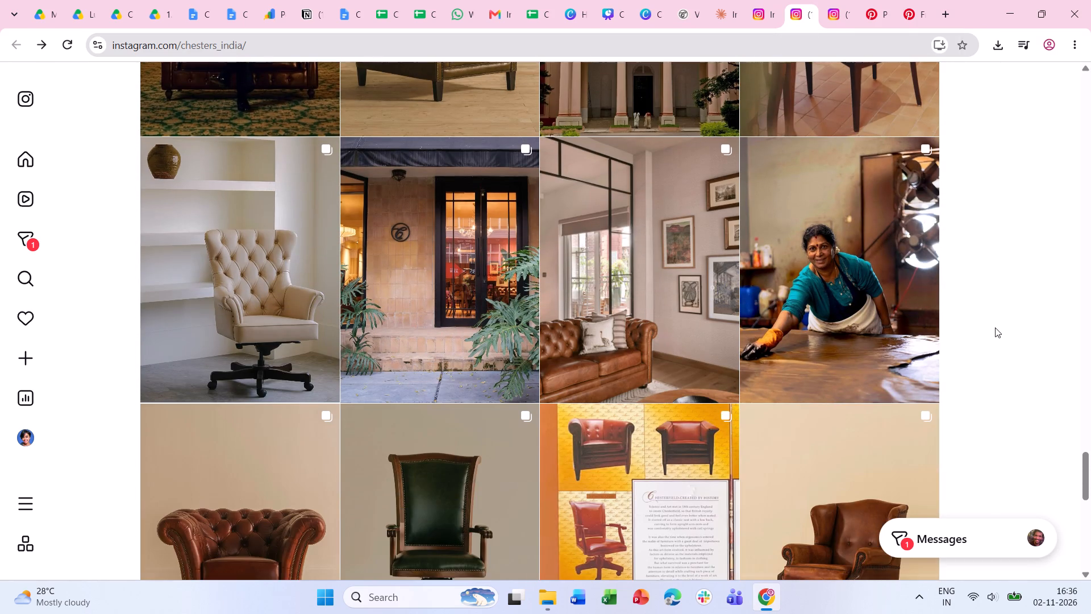
{"action": "scroll", "coordinate": [997, 321], "scroll_direction": "down", "scroll_amount": 6}
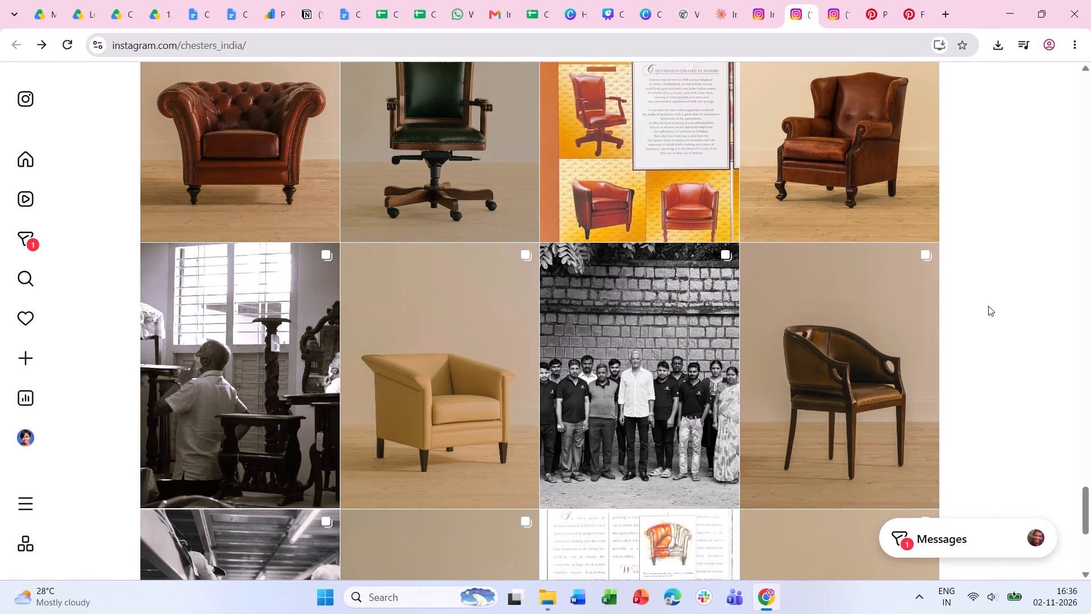
{"action": "scroll", "coordinate": [988, 306], "scroll_direction": "down", "scroll_amount": 4}
Open the reels of the chesters_india Instagram profile.
{"action": "left_click_drag", "start_coordinate": [1084, 488], "coordinate": [1047, 30]}
{"action": "left_click", "coordinate": [459, 450]}
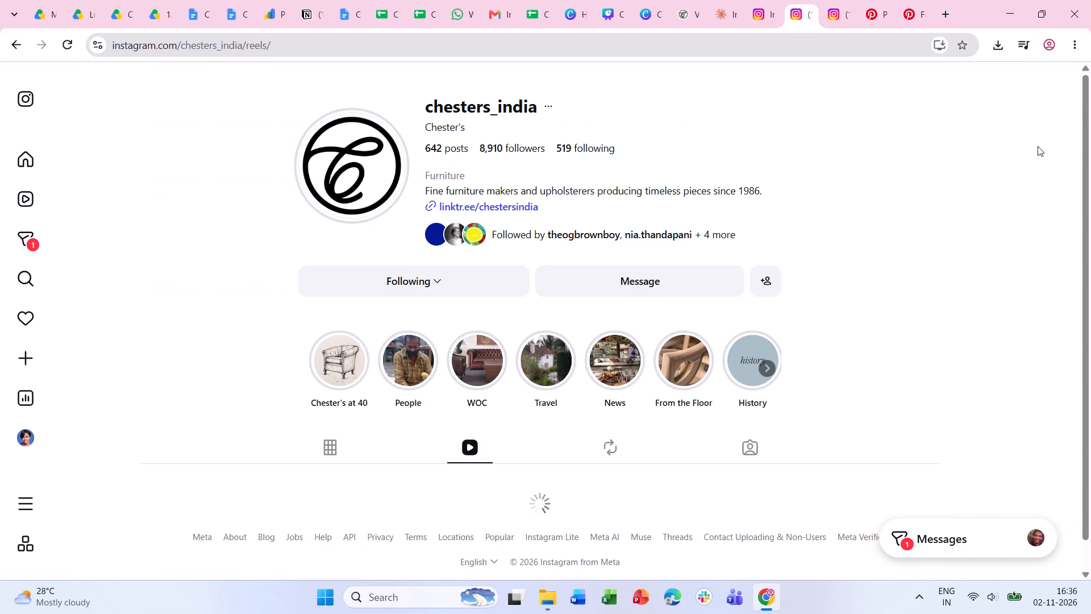
Browse the chesters_india Instagram reels, viewing the one of the white-shirted man handling leather and the following "Making of a Chesterfield" reel.
{"action": "scroll", "coordinate": [1038, 146], "scroll_direction": "down", "scroll_amount": 8}
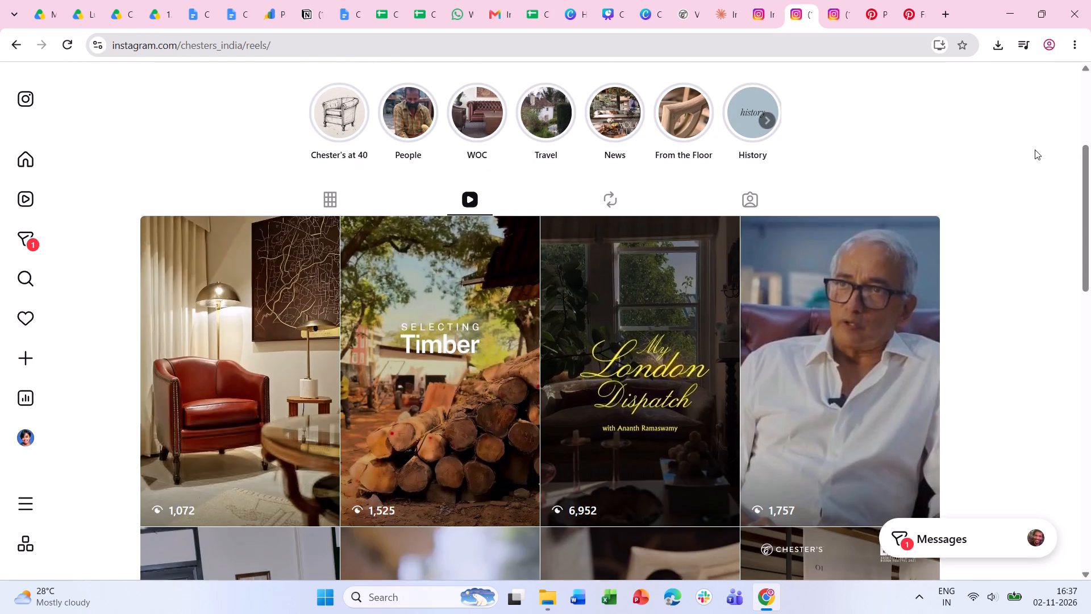
{"action": "scroll", "coordinate": [1035, 150], "scroll_direction": "down", "scroll_amount": 7}
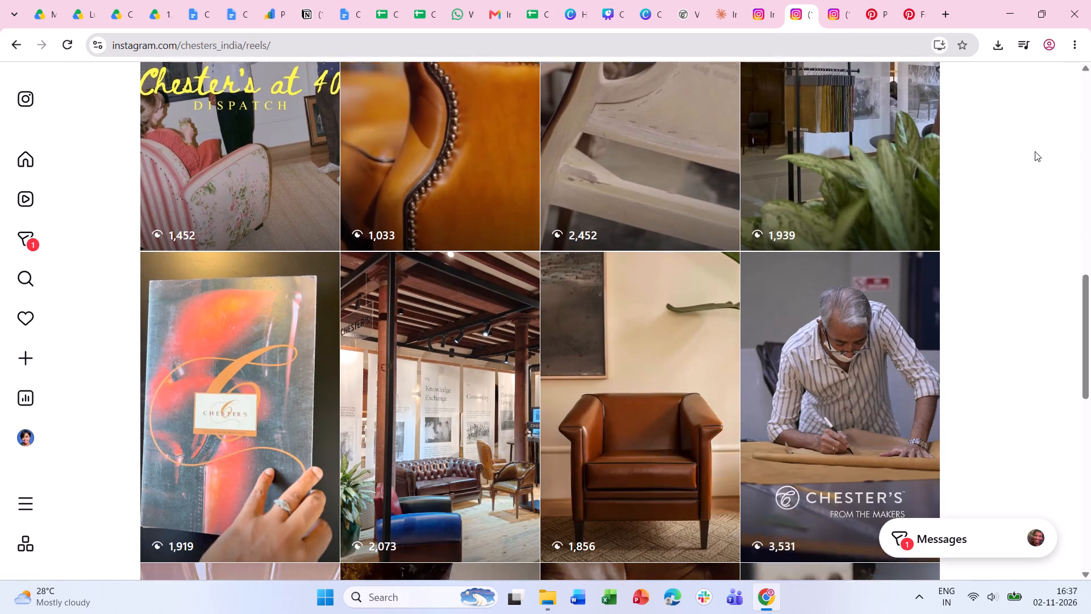
{"action": "scroll", "coordinate": [970, 165], "scroll_direction": "down", "scroll_amount": 4}
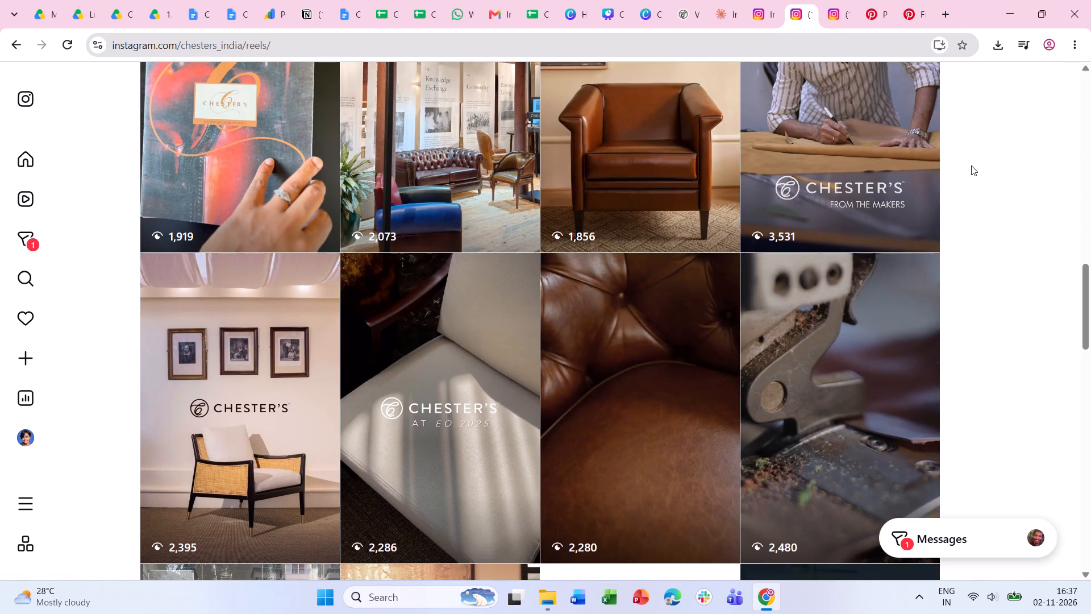
{"action": "scroll", "coordinate": [971, 165], "scroll_direction": "down", "scroll_amount": 5}
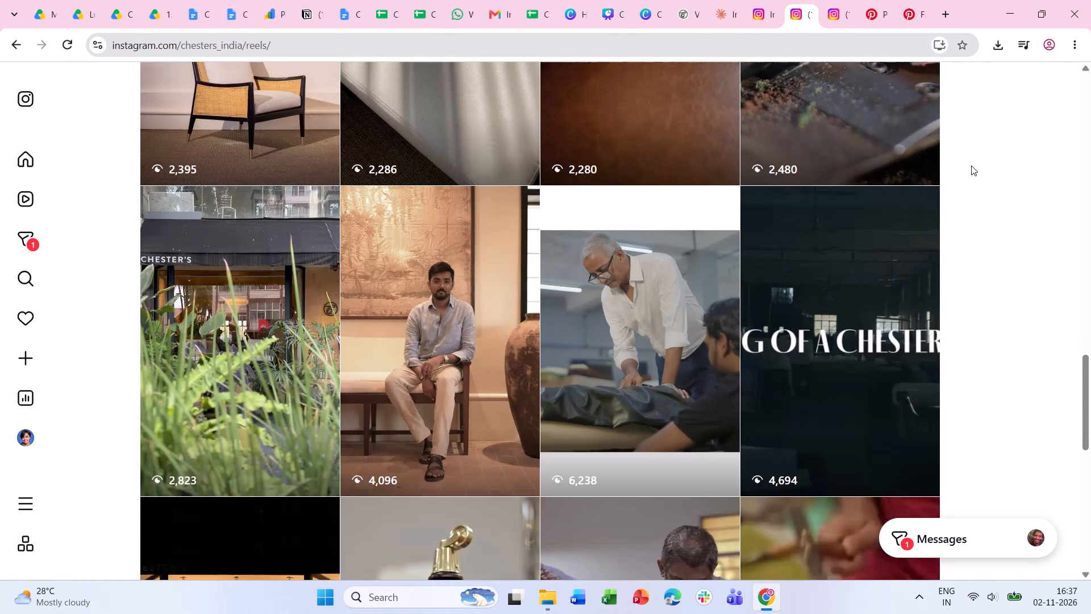
{"action": "scroll", "coordinate": [1018, 273], "scroll_direction": "down", "scroll_amount": 3}
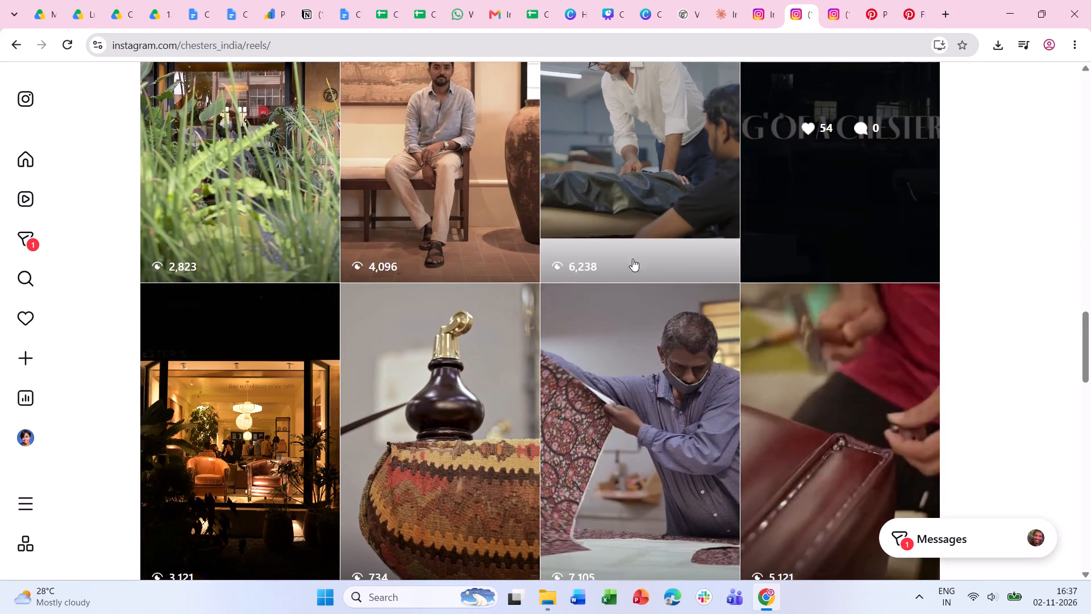
{"action": "left_click", "coordinate": [622, 227]}
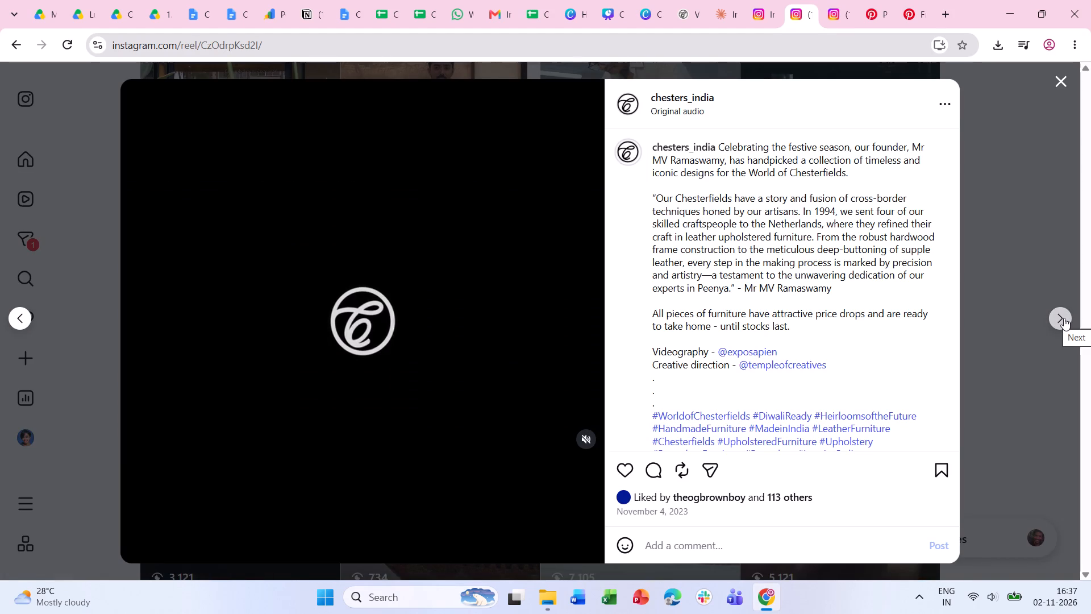
{"action": "left_click", "coordinate": [1064, 318]}
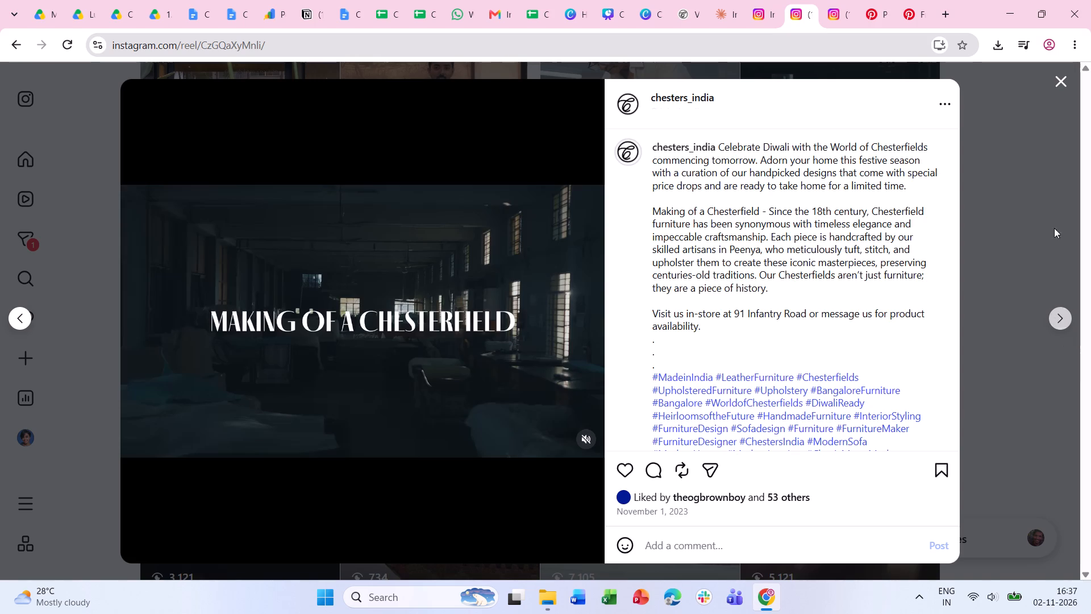
Close the open reel and look through the older chesters_india reels down to the earliest ones, returning to the profile header.
{"action": "left_click", "coordinate": [1053, 72]}
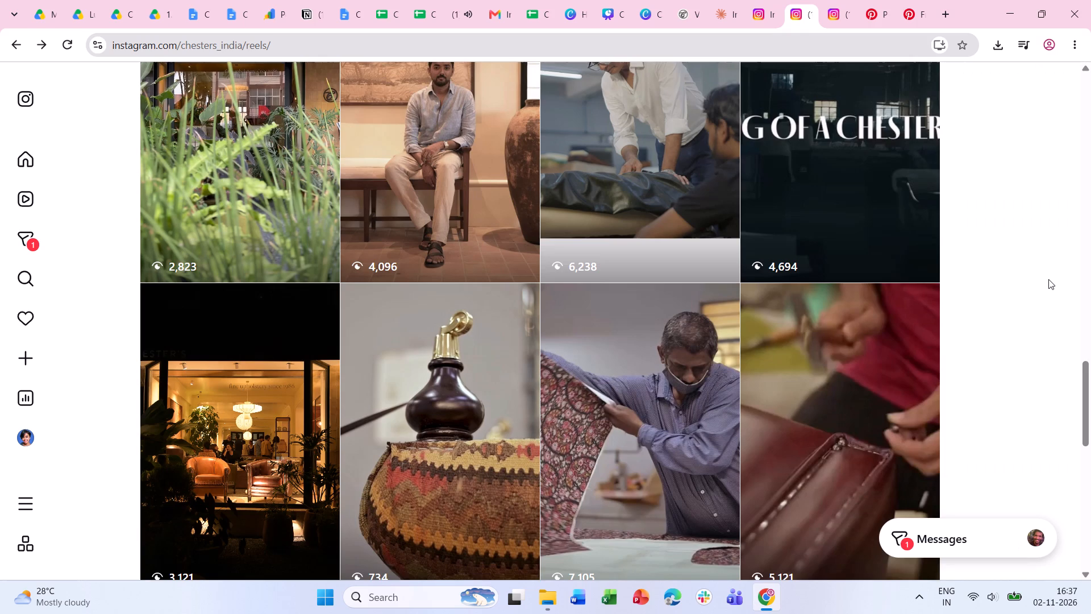
{"action": "scroll", "coordinate": [1048, 279], "scroll_direction": "down", "scroll_amount": 2}
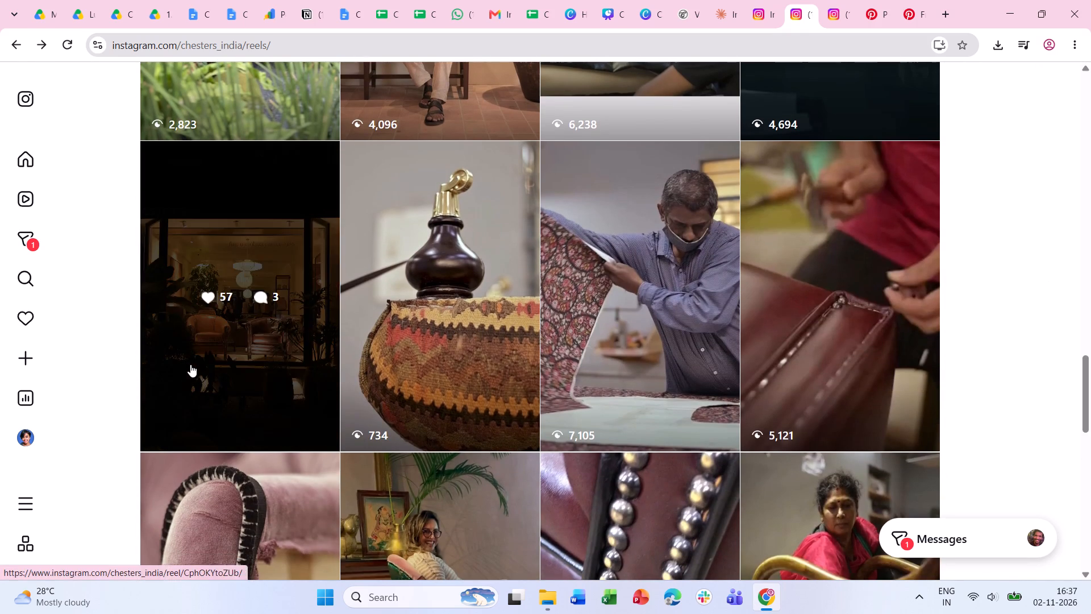
{"action": "scroll", "coordinate": [948, 293], "scroll_direction": "down", "scroll_amount": 1}
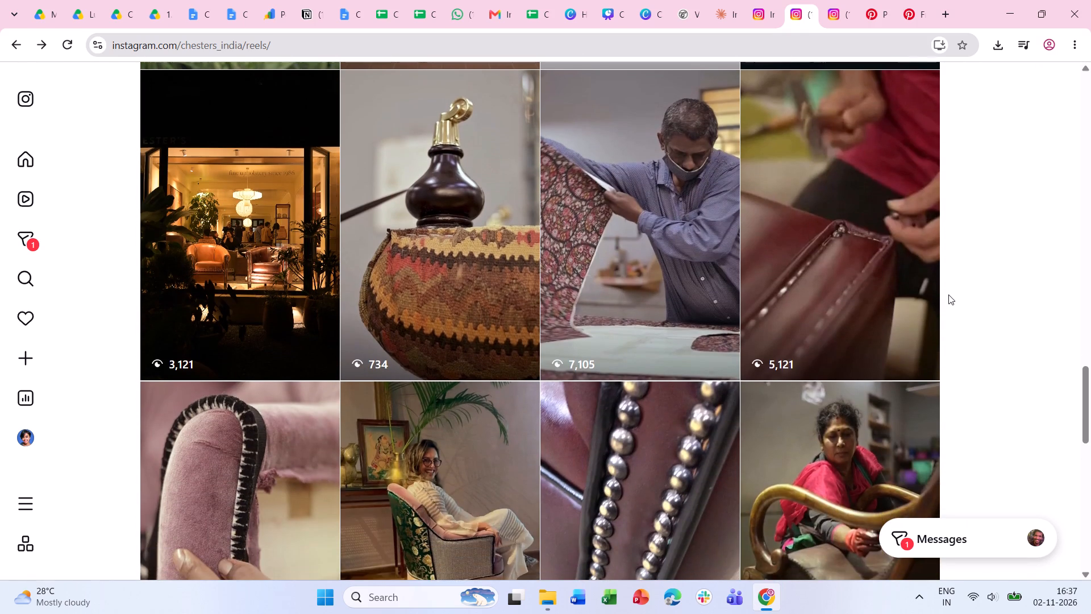
{"action": "scroll", "coordinate": [948, 294], "scroll_direction": "down", "scroll_amount": 4}
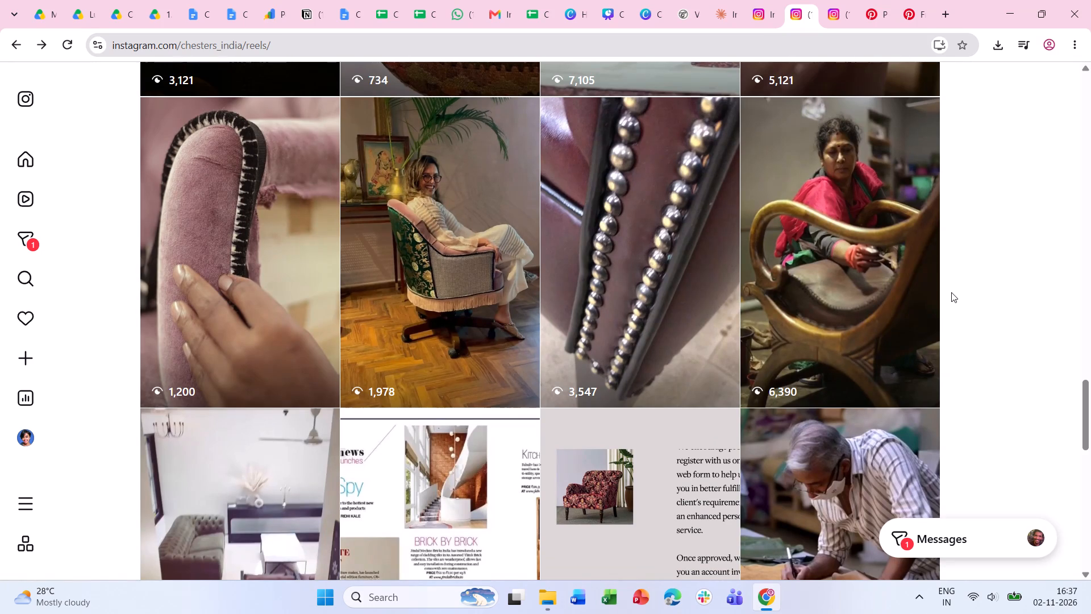
{"action": "scroll", "coordinate": [951, 292], "scroll_direction": "down", "scroll_amount": 7}
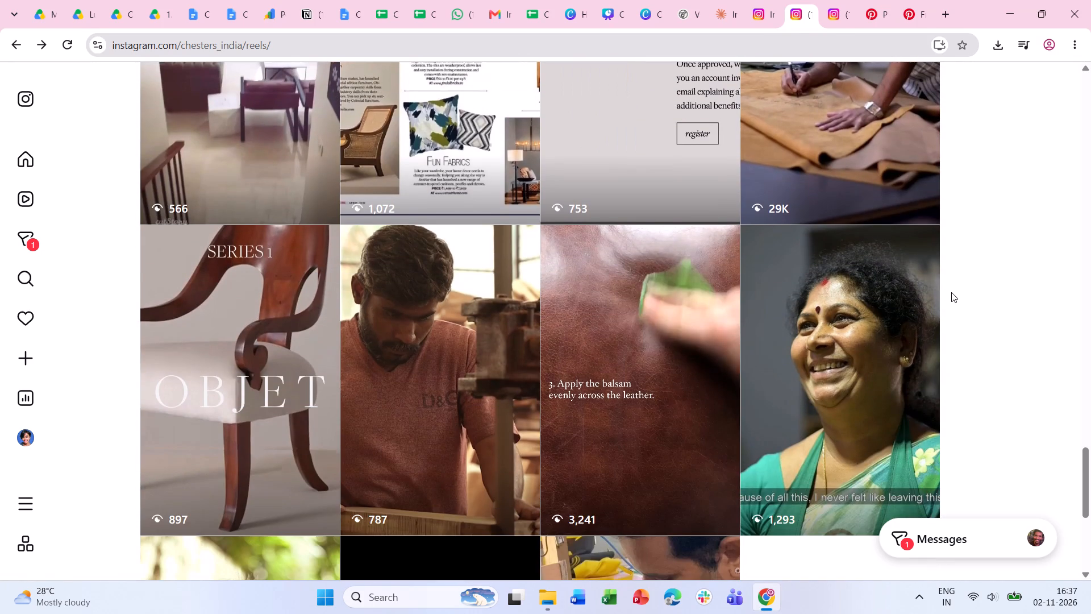
{"action": "scroll", "coordinate": [951, 292], "scroll_direction": "down", "scroll_amount": 8}
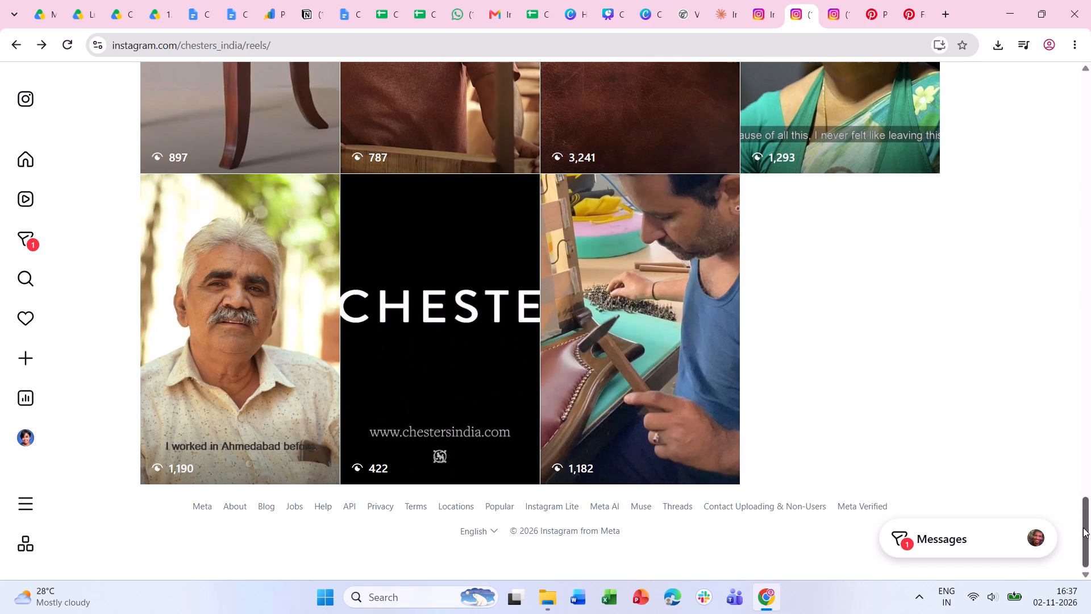
{"action": "left_click_drag", "start_coordinate": [1090, 529], "coordinate": [1073, 439]}
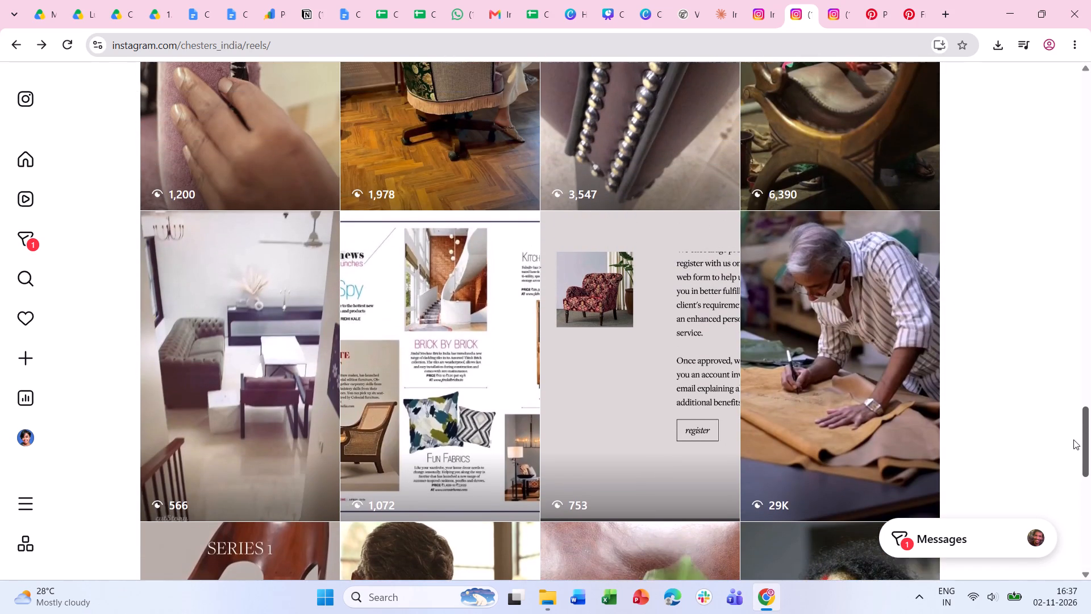
{"action": "left_click_drag", "start_coordinate": [1073, 439], "coordinate": [1075, 350]}
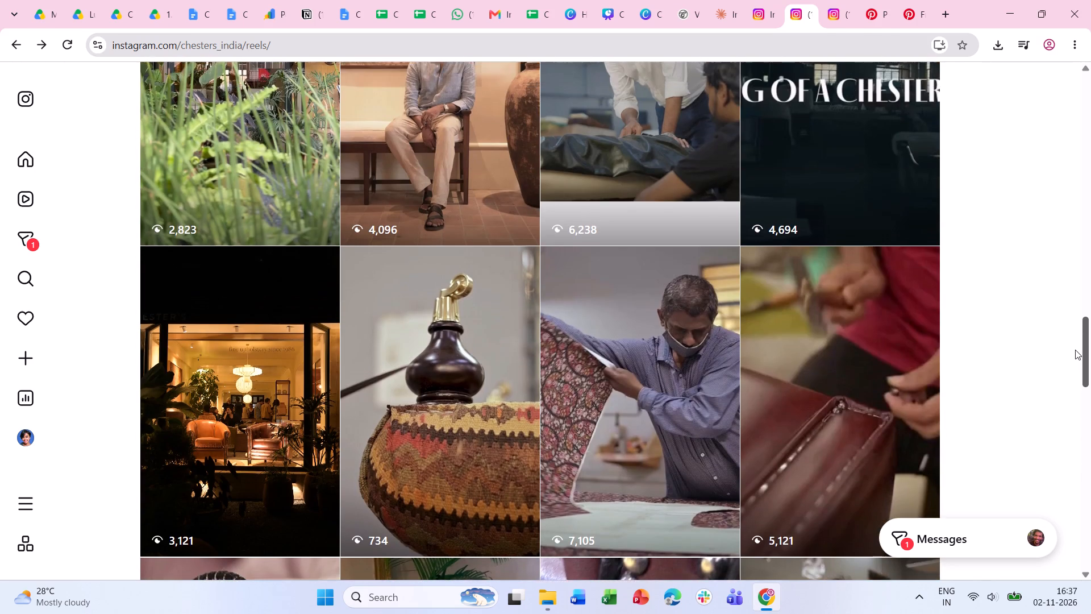
{"action": "left_click_drag", "start_coordinate": [1075, 350], "coordinate": [1074, 246]}
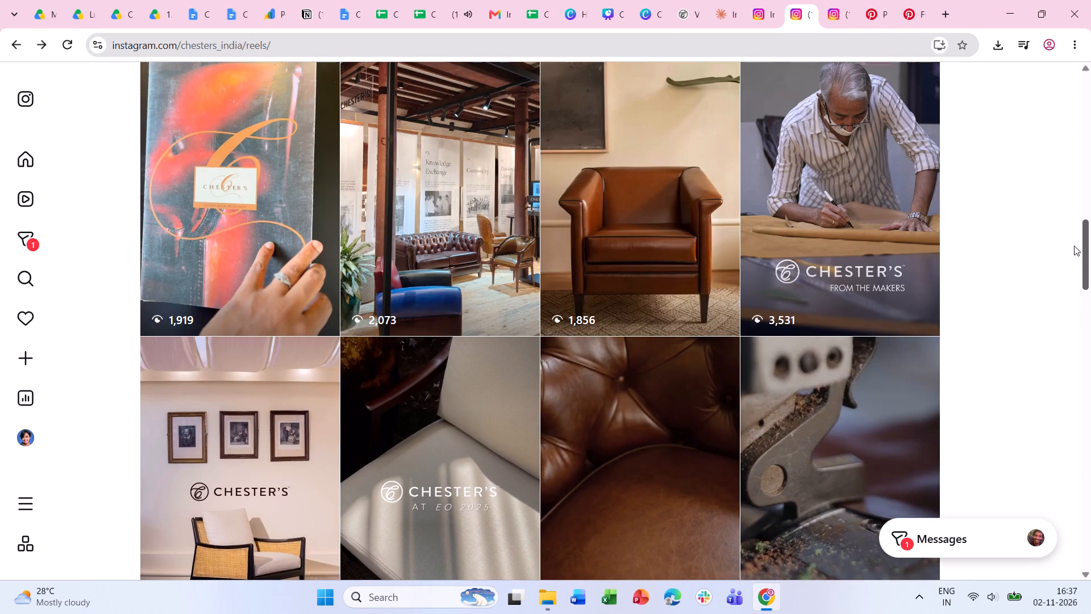
{"action": "left_click_drag", "start_coordinate": [1074, 246], "coordinate": [1090, 59]}
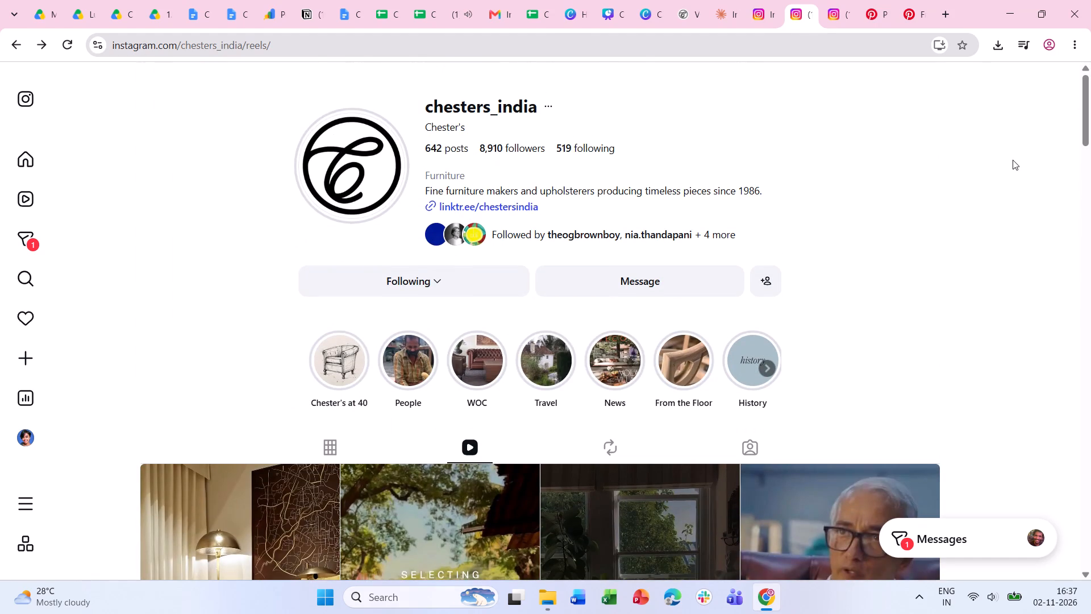
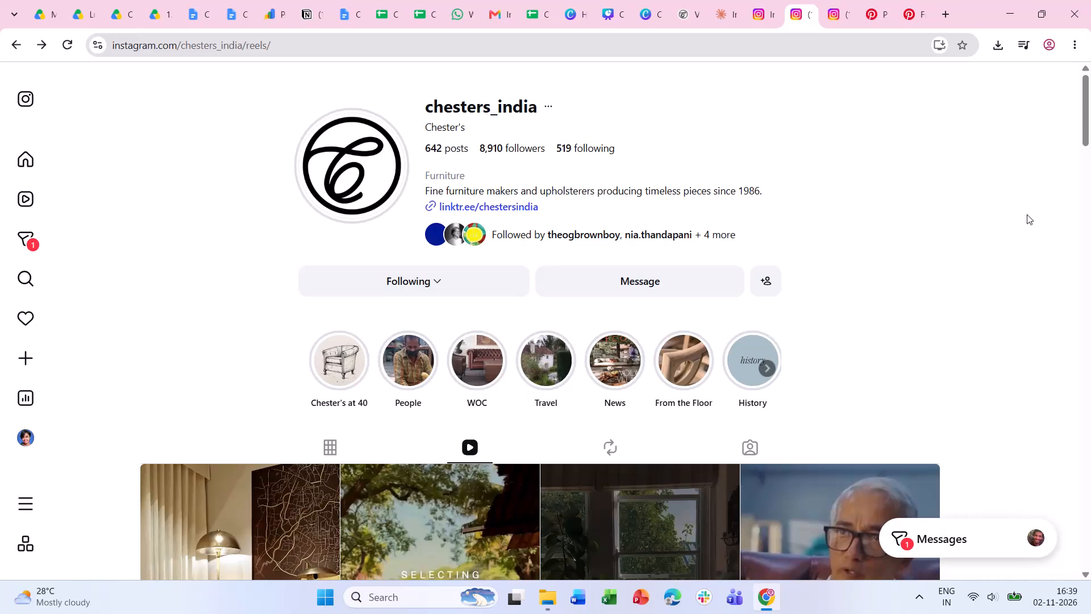
Reload the chesters_india reels page and look through the reel covers for usable grid imagery.
{"action": "scroll", "coordinate": [1028, 214], "scroll_direction": "down", "scroll_amount": 4}
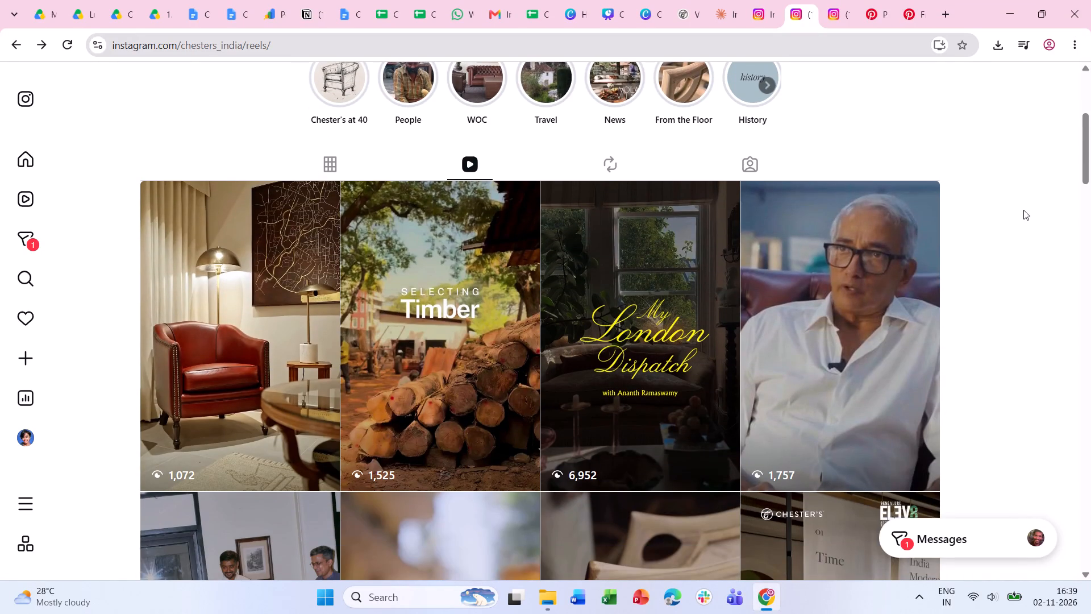
{"action": "left_click", "coordinate": [64, 48]}
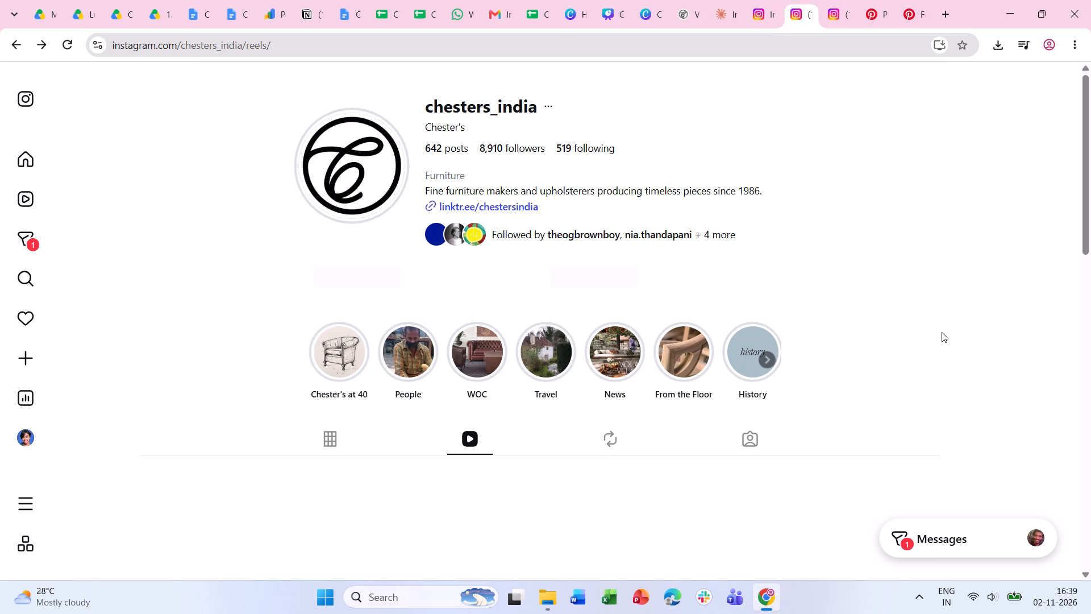
{"action": "scroll", "coordinate": [936, 330], "scroll_direction": "down", "scroll_amount": 5}
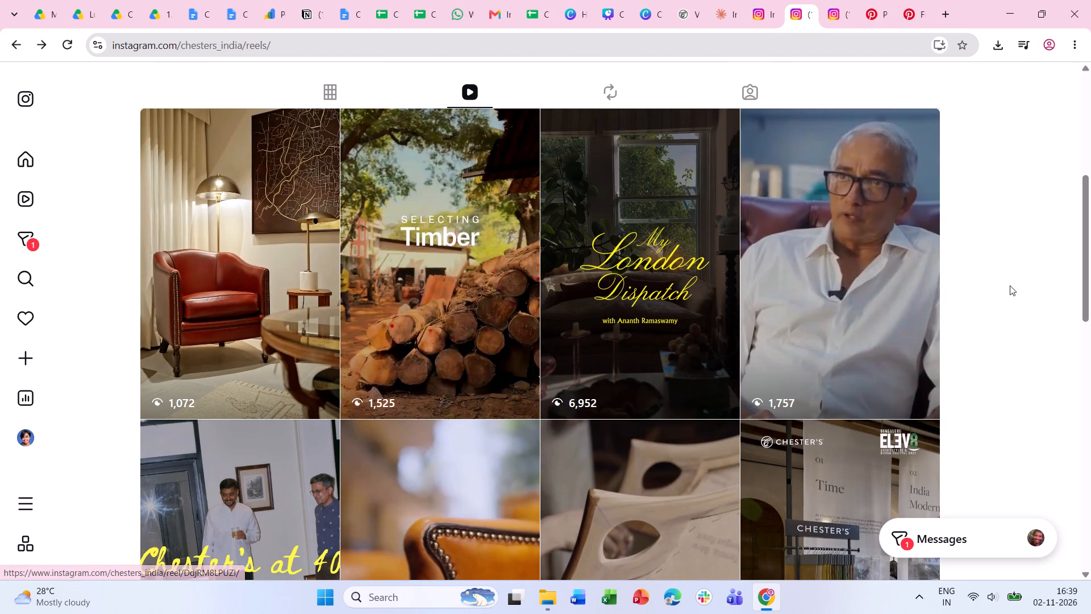
{"action": "scroll", "coordinate": [1005, 285], "scroll_direction": "down", "scroll_amount": 4}
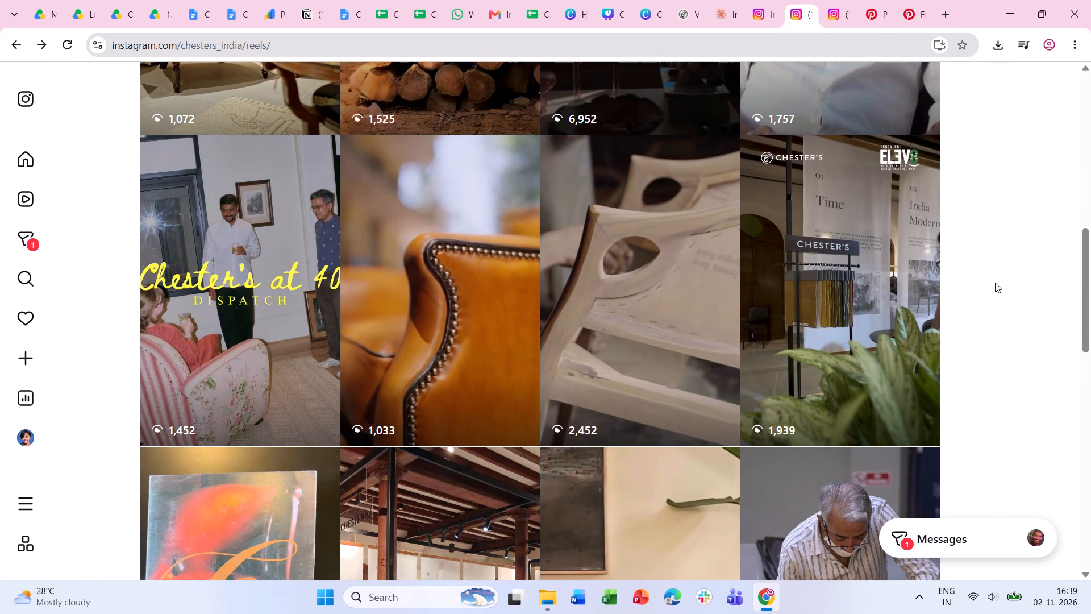
Dismiss the Snipping Tool, Slack and OneDrive notifications in the Windows notification centre and close it.
{"action": "left_click", "coordinate": [1054, 598]}
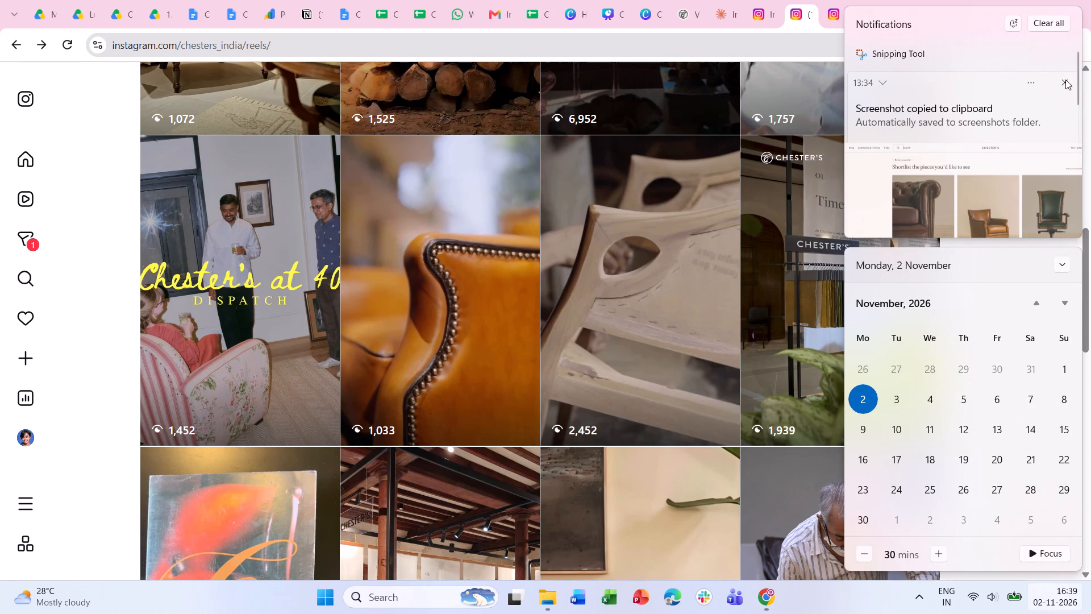
{"action": "left_click", "coordinate": [1067, 82]}
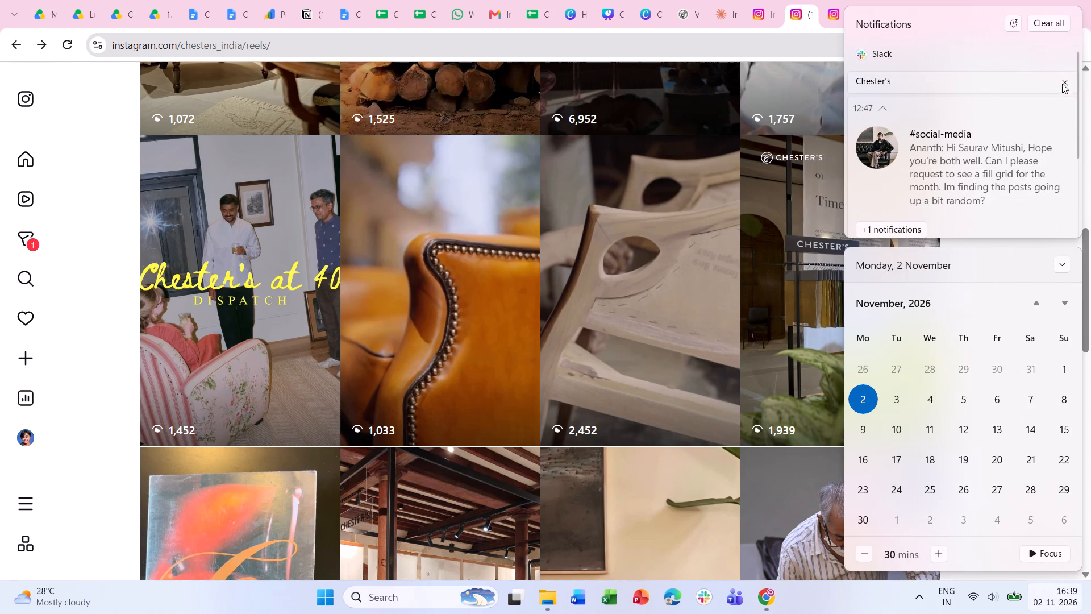
{"action": "left_click", "coordinate": [1066, 107]}
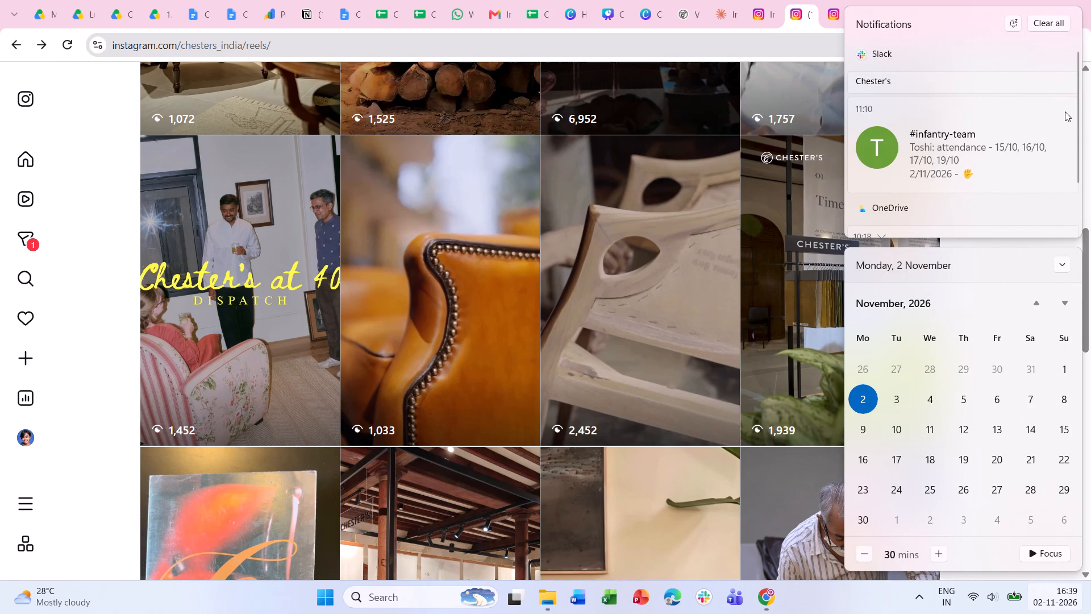
{"action": "left_click", "coordinate": [1064, 107]}
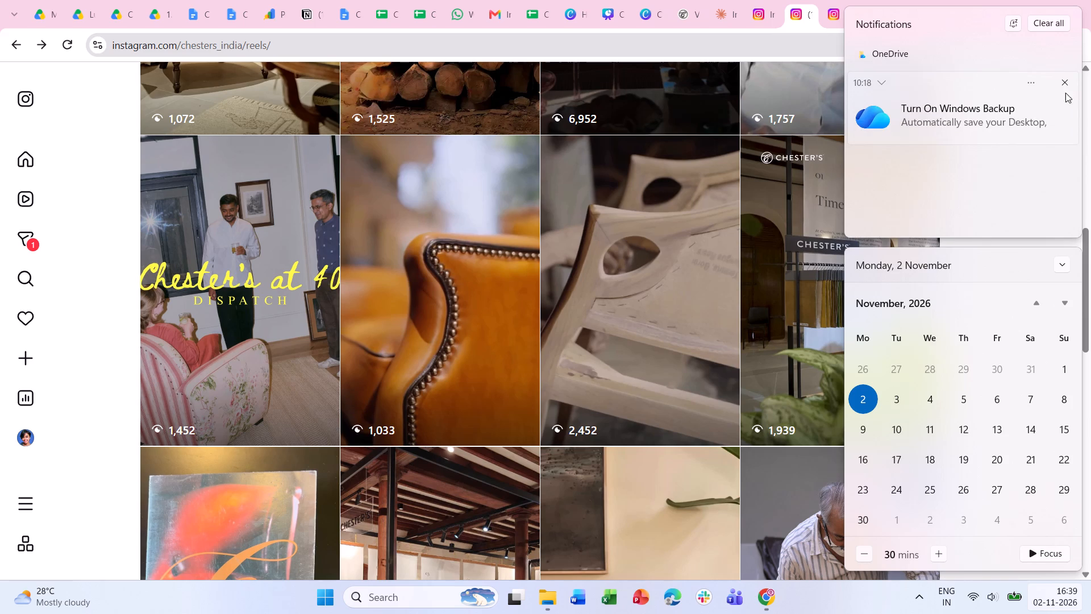
{"action": "left_click", "coordinate": [1065, 81]}
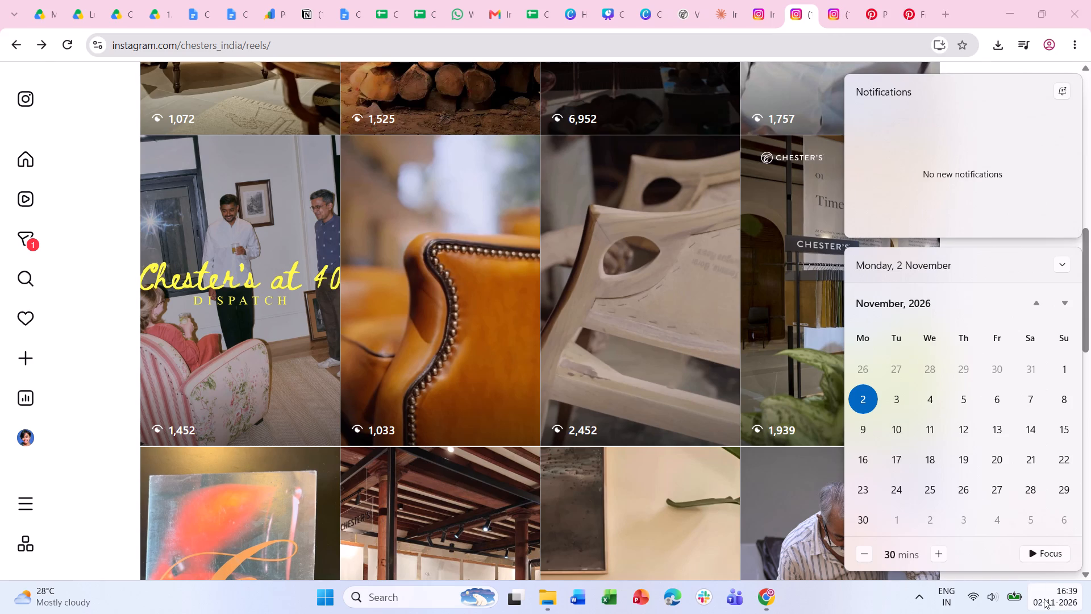
{"action": "left_click", "coordinate": [1044, 599]}
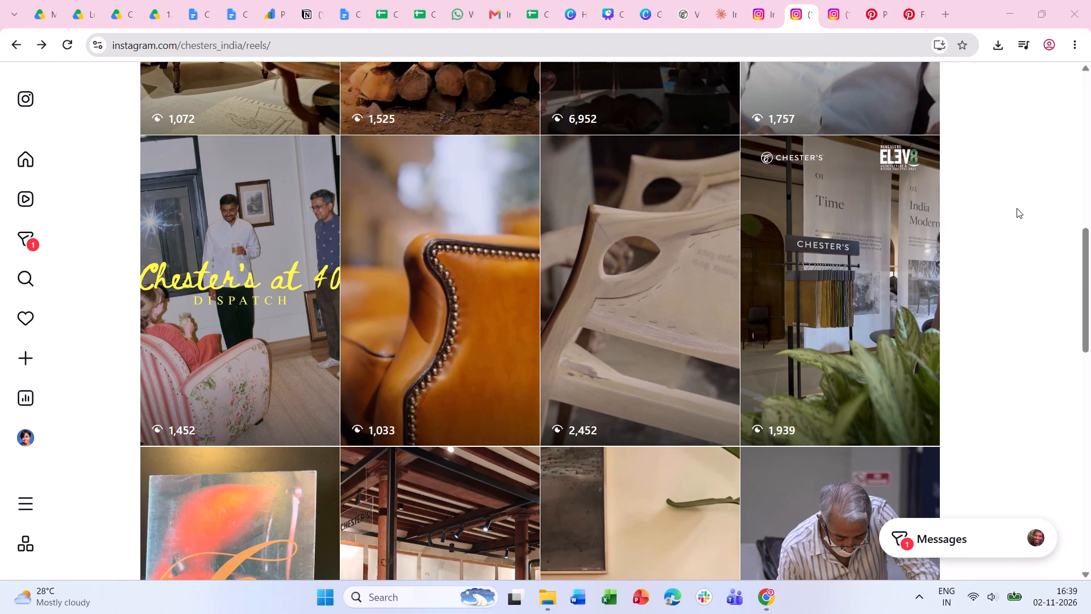
Switch to Pinterest and look over the Chester's board for reference images.
{"action": "scroll", "coordinate": [1017, 208], "scroll_direction": "up", "scroll_amount": 17}
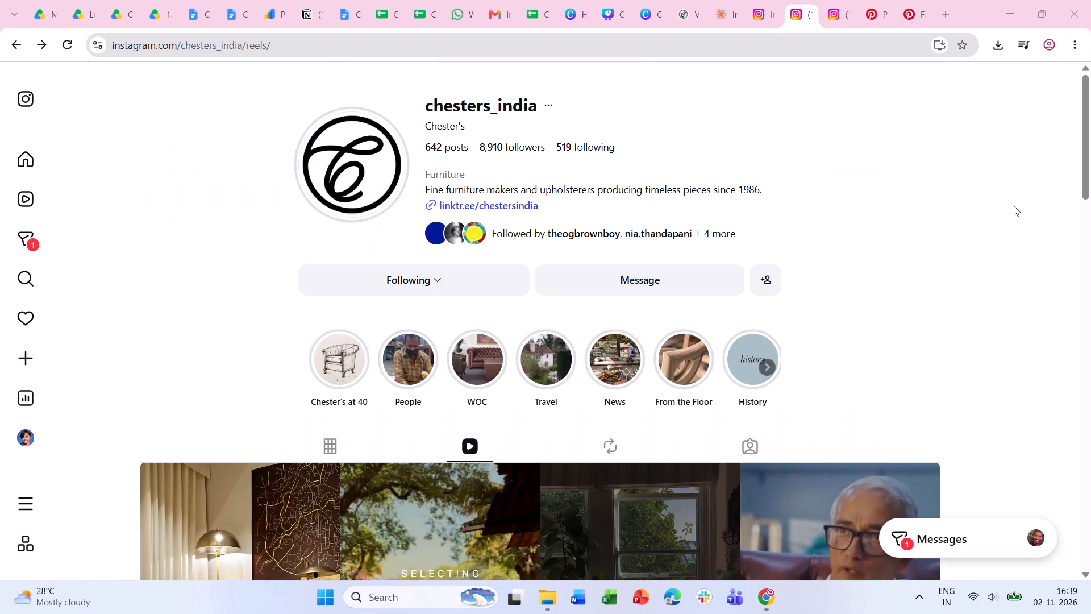
{"action": "left_click", "coordinate": [900, 7]}
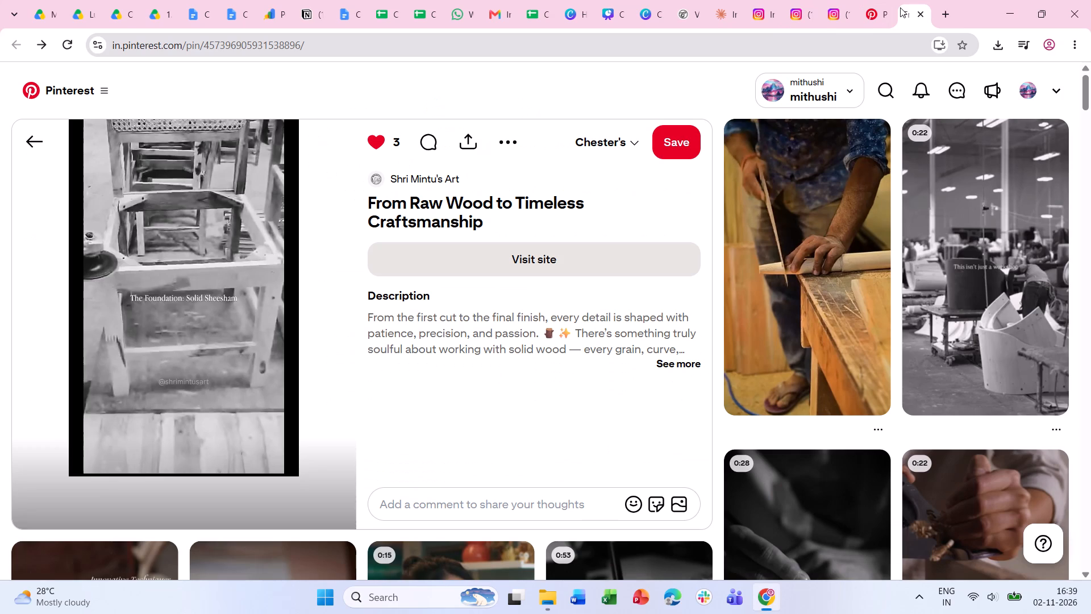
{"action": "left_click", "coordinate": [874, 11]}
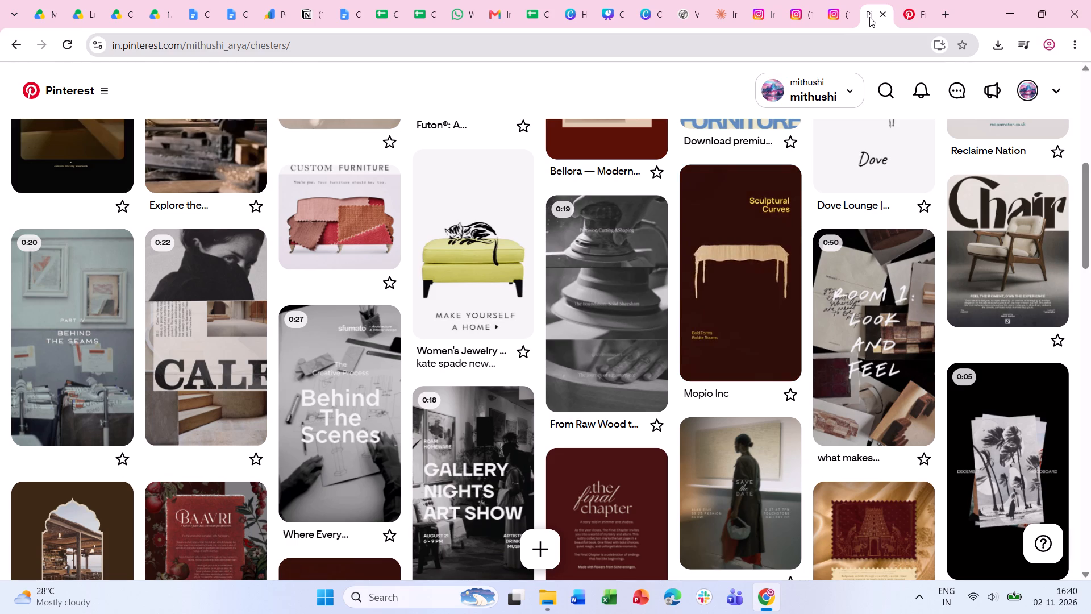
In the Copy of Chester's Instagram Grid design, clear the storefront, dark wingback and black-door images from their row on page 6.
{"action": "left_click", "coordinate": [611, 16]}
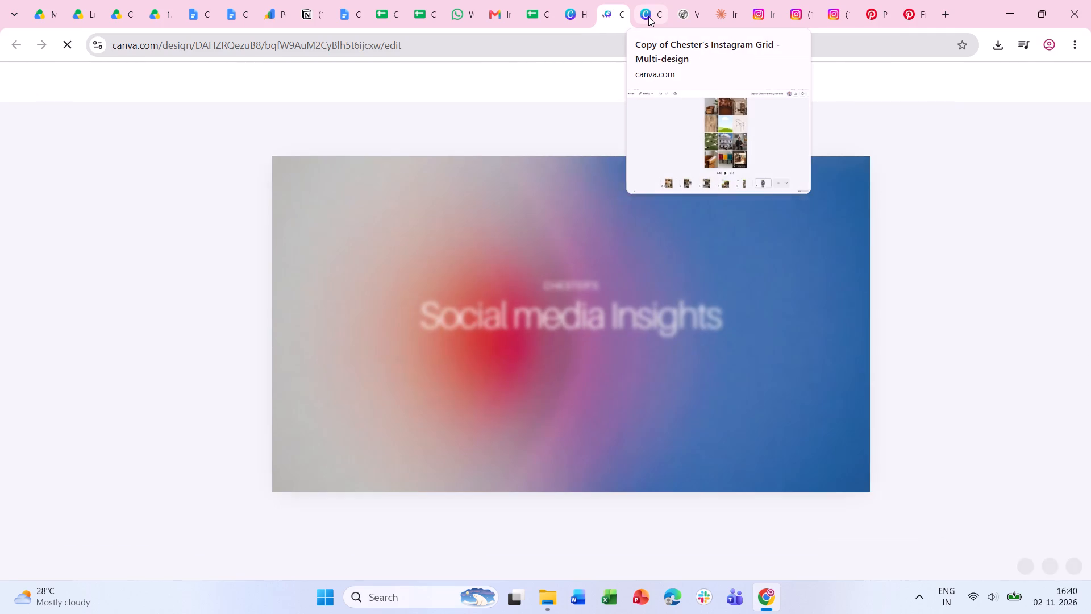
{"action": "left_click", "coordinate": [648, 16]}
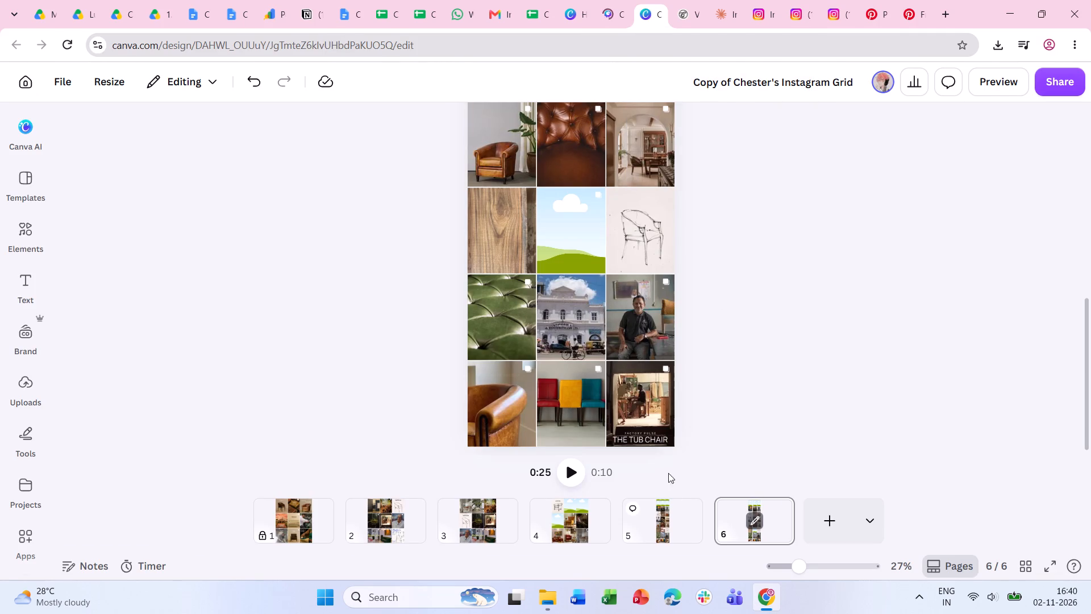
{"action": "scroll", "coordinate": [741, 369], "scroll_direction": "up", "scroll_amount": 2}
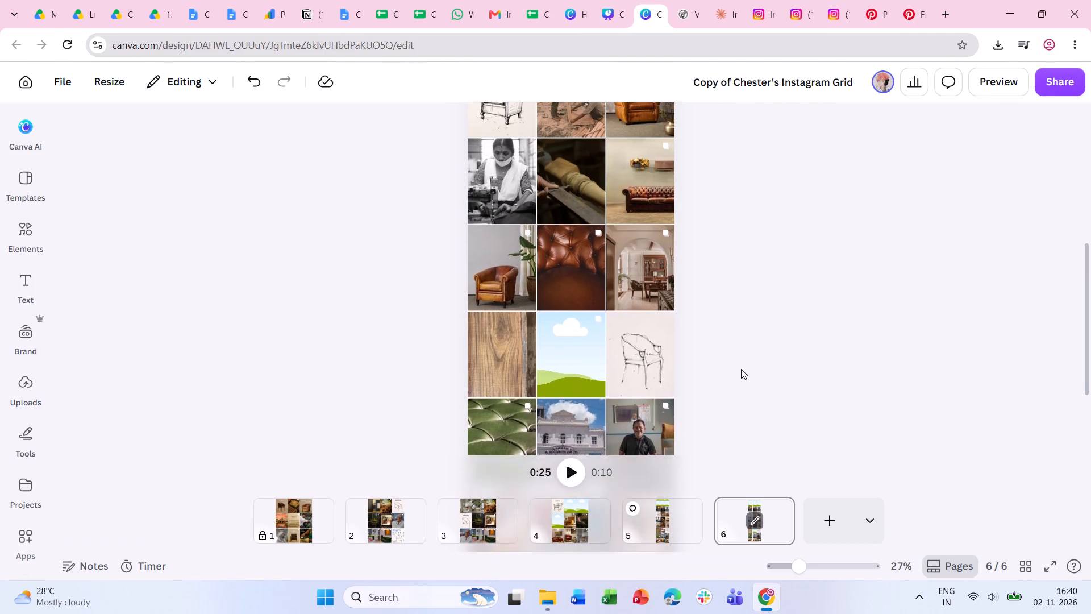
{"action": "scroll", "coordinate": [741, 369], "scroll_direction": "up", "scroll_amount": 6}
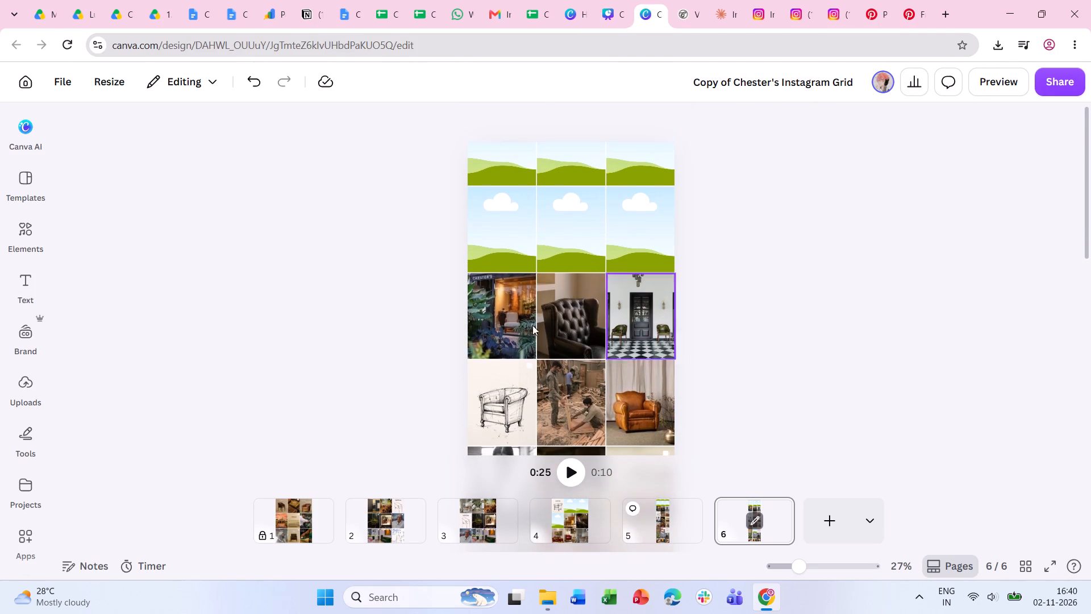
{"action": "left_click", "coordinate": [511, 322]}
{"action": "key", "text": "BackSpace"}
{"action": "left_click", "coordinate": [510, 326]}
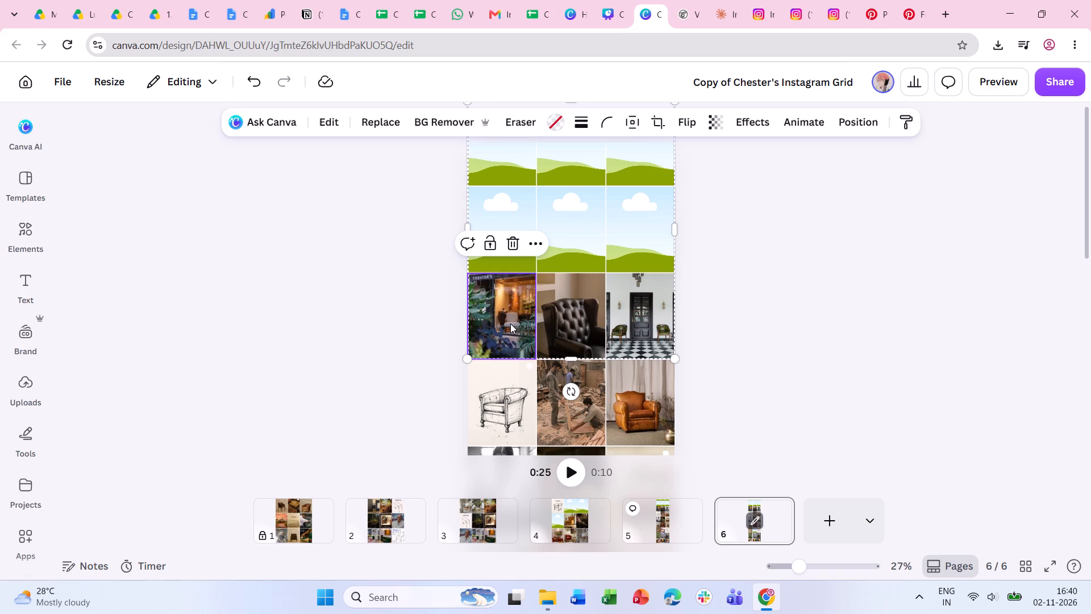
{"action": "key", "text": "BackSpace"}
{"action": "left_click", "coordinate": [555, 313]}
{"action": "key", "text": "BackSpace"}
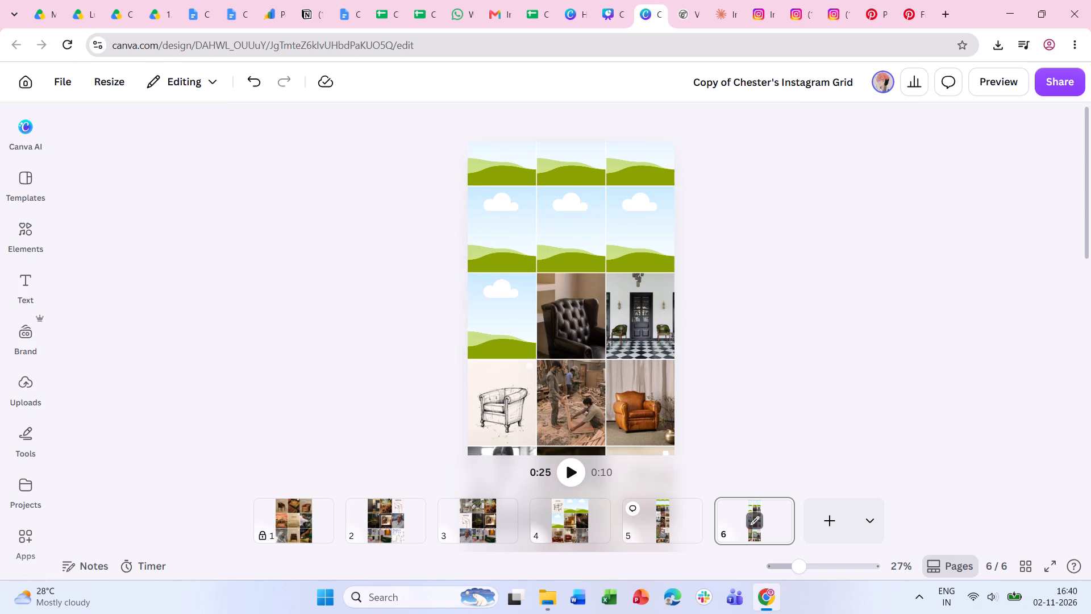
{"action": "left_click", "coordinate": [581, 320]}
{"action": "key", "text": "BackSpace"}
{"action": "left_click", "coordinate": [648, 324]}
{"action": "key", "text": "BackSpace"}
{"action": "key", "text": "BackSpace"}
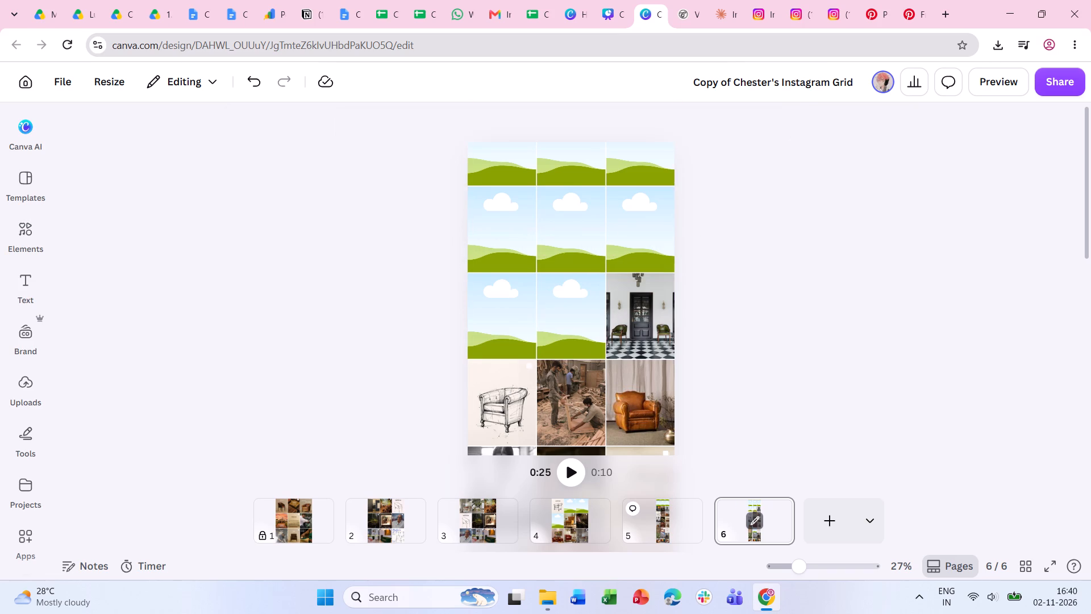
{"action": "left_click", "coordinate": [642, 324]}
{"action": "key", "text": "BackSpace"}
Clear the tan leather armchair, workshop and tub chair sketch images from the next row of page 6.
{"action": "scroll", "coordinate": [644, 389], "scroll_direction": "down", "scroll_amount": 1}
{"action": "left_click", "coordinate": [618, 281]}
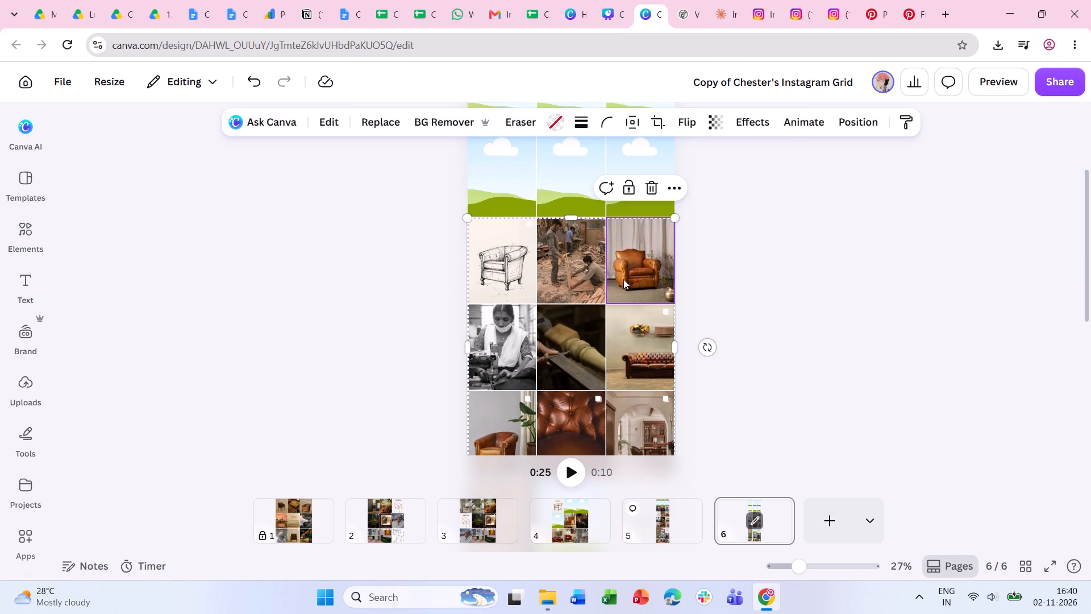
{"action": "key", "text": "BackSpace"}
{"action": "left_click", "coordinate": [572, 274]}
{"action": "key", "text": "BackSpace"}
{"action": "left_click", "coordinate": [578, 274]}
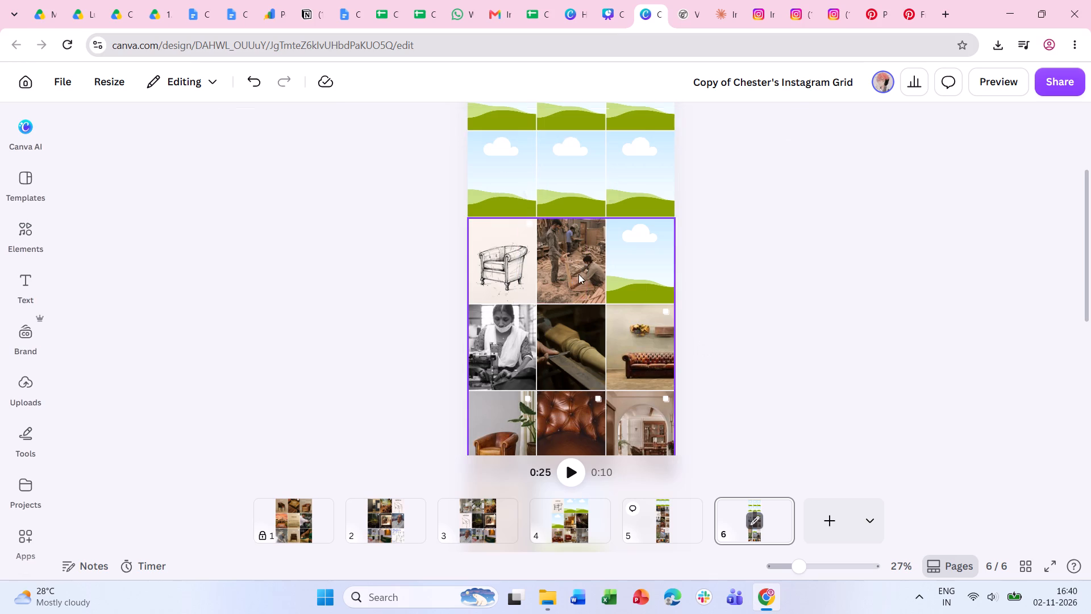
{"action": "key", "text": "BackSpace"}
{"action": "left_click", "coordinate": [499, 276]}
{"action": "key", "text": "BackSpace"}
Clear the following two rows of page 6, from the sewing woman and red sofa to the tub chair and arched room.
{"action": "left_click", "coordinate": [564, 351]}
{"action": "key", "text": "BackSpace"}
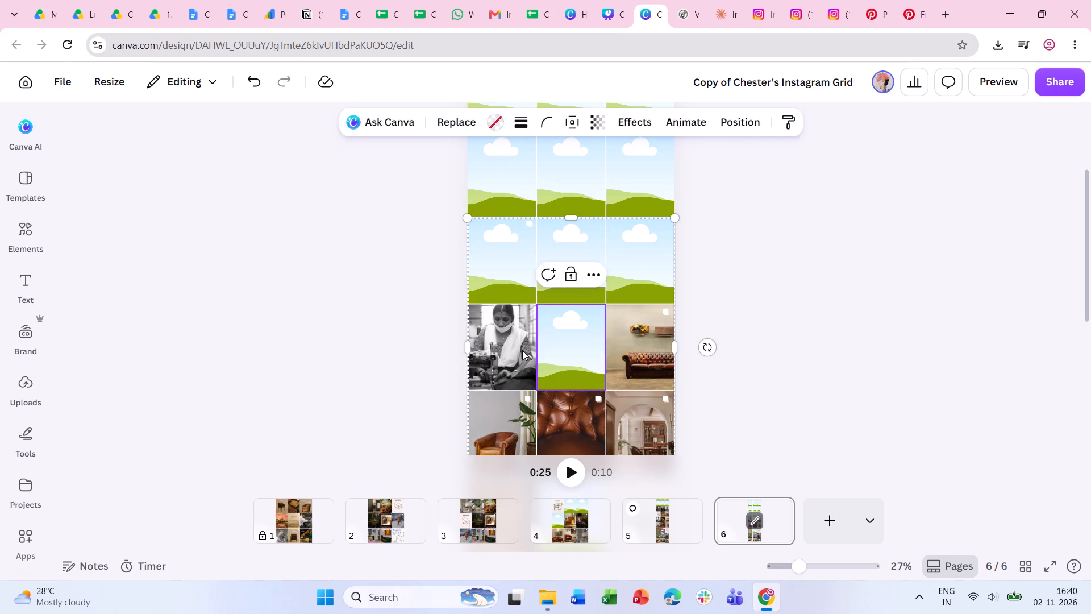
{"action": "left_click", "coordinate": [522, 350]}
{"action": "key", "text": "BackSpace"}
{"action": "left_click", "coordinate": [624, 349]}
{"action": "key", "text": "BackSpace"}
{"action": "left_click", "coordinate": [626, 413]}
{"action": "key", "text": "BackSpace"}
{"action": "left_click", "coordinate": [545, 413]}
{"action": "key", "text": "BackSpace"}
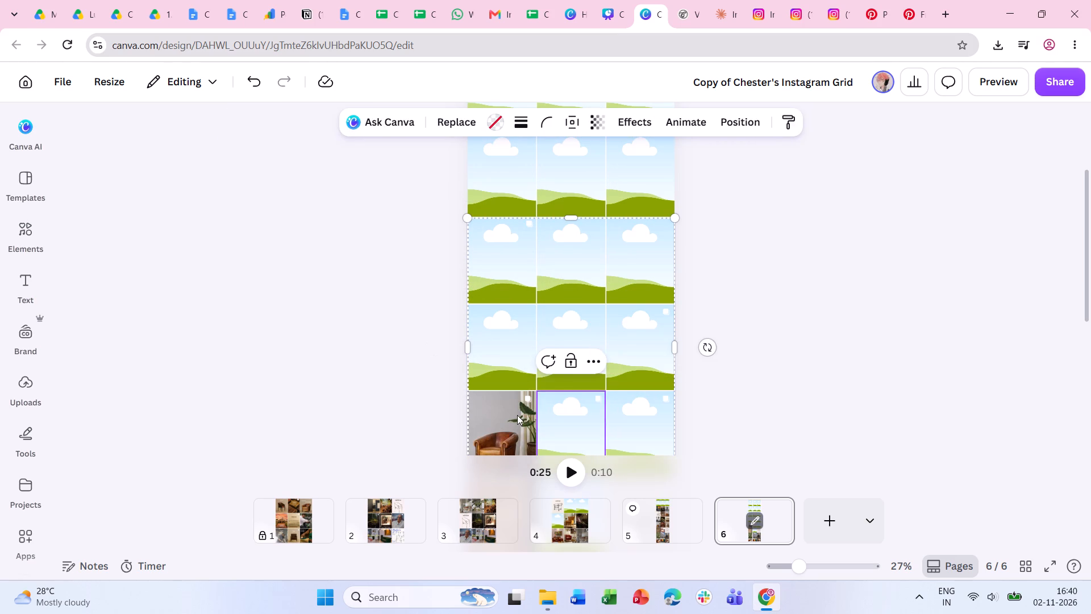
{"action": "left_click", "coordinate": [517, 415]}
{"action": "key", "text": "BackSpace"}
Clear the line-drawn chair and wood texture images on page 6, keeping the empty placeholder cell between them.
{"action": "scroll", "coordinate": [806, 355], "scroll_direction": "down", "scroll_amount": 4}
{"action": "left_click", "coordinate": [663, 237]}
{"action": "key", "text": "BackSpace"}
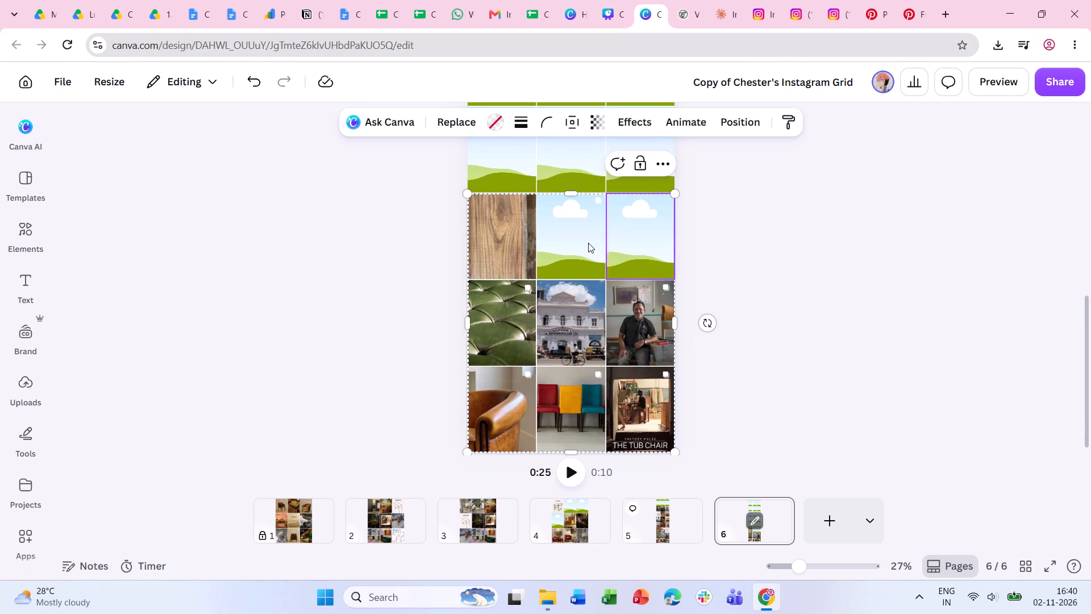
{"action": "left_click", "coordinate": [586, 243]}
{"action": "key", "text": "BackSpace"}
{"action": "left_click", "coordinate": [488, 251]}
{"action": "key", "text": "ctrl+z"}
{"action": "left_click", "coordinate": [571, 261]}
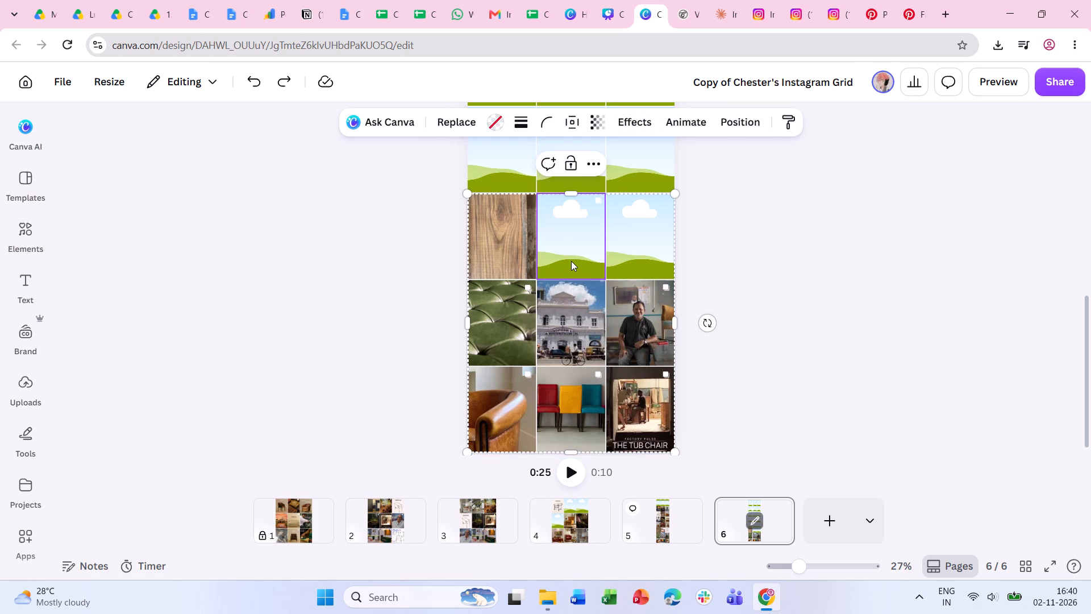
{"action": "left_click", "coordinate": [495, 250]}
{"action": "key", "text": "BackSpace"}
Clear the green tufted leather, white building and seated man images from the second-to-last row of page 6.
{"action": "left_click", "coordinate": [498, 323]}
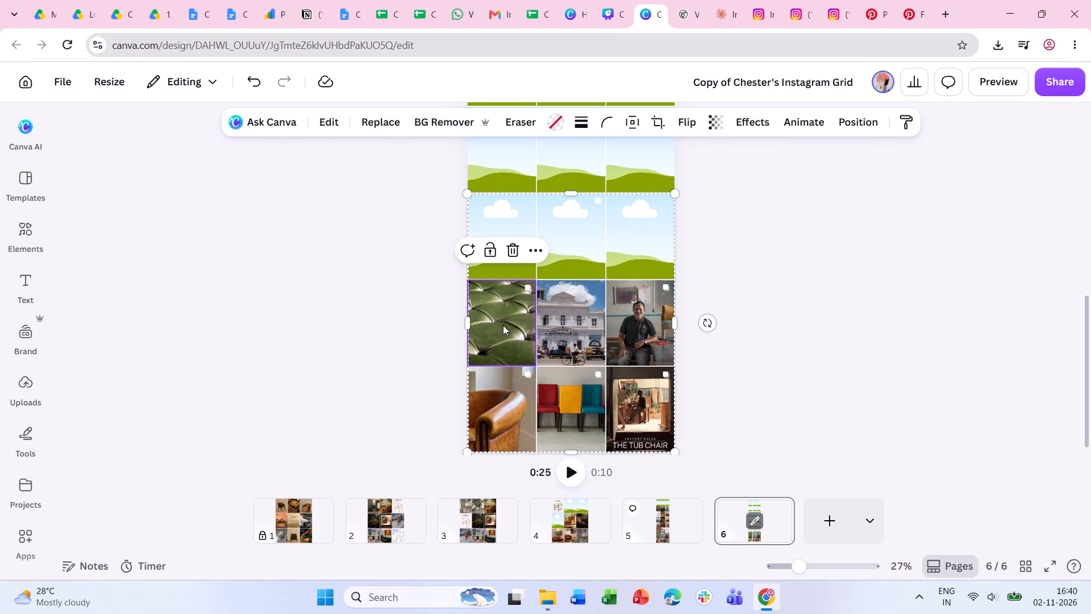
{"action": "left_click", "coordinate": [503, 325]}
{"action": "left_click", "coordinate": [511, 333]}
{"action": "key", "text": "BackSpace"}
{"action": "left_click", "coordinate": [564, 331]}
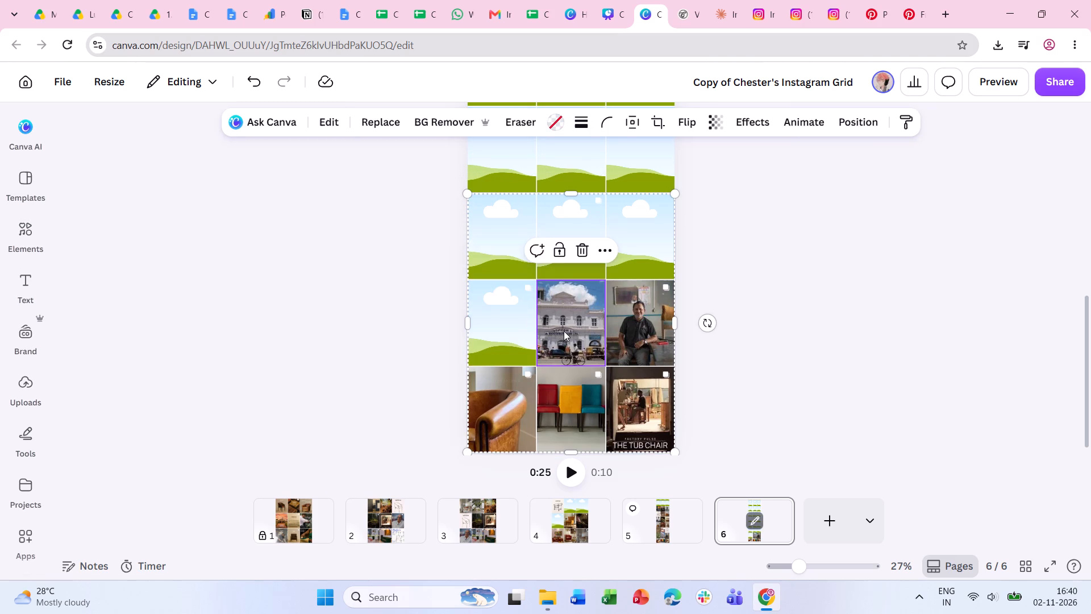
{"action": "key", "text": "BackSpace"}
{"action": "left_click", "coordinate": [633, 337]}
{"action": "key", "text": "BackSpace"}
Clear the Tub Chair poster, coloured chairs and brown leather armrest images from the bottom row of page 6.
{"action": "left_click", "coordinate": [638, 417]}
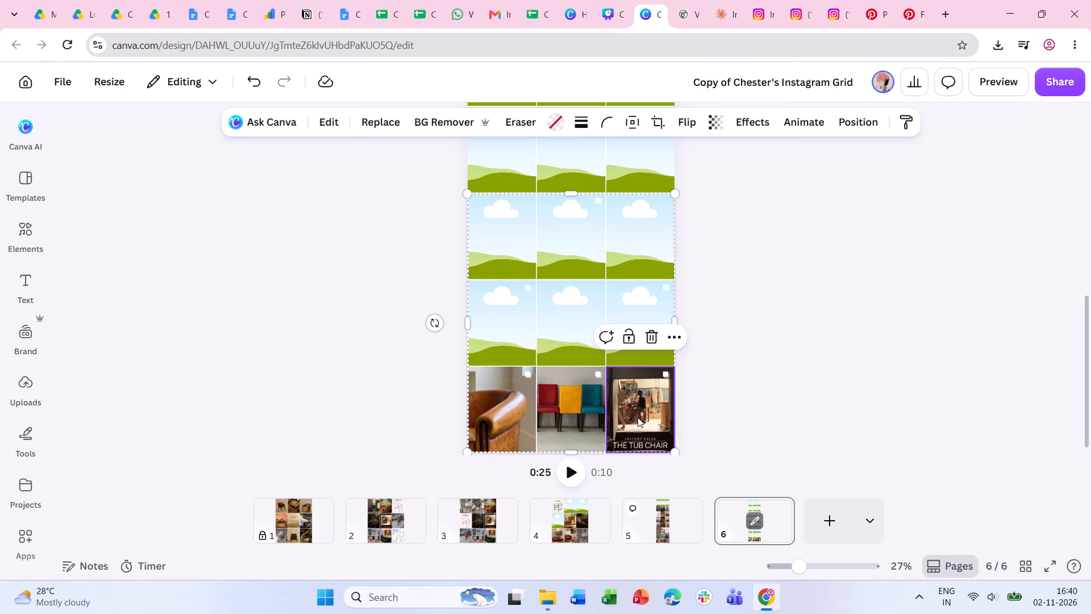
{"action": "key", "text": "BackSpace"}
{"action": "left_click", "coordinate": [571, 421]}
{"action": "key", "text": "BackSpace"}
{"action": "left_click", "coordinate": [500, 418]}
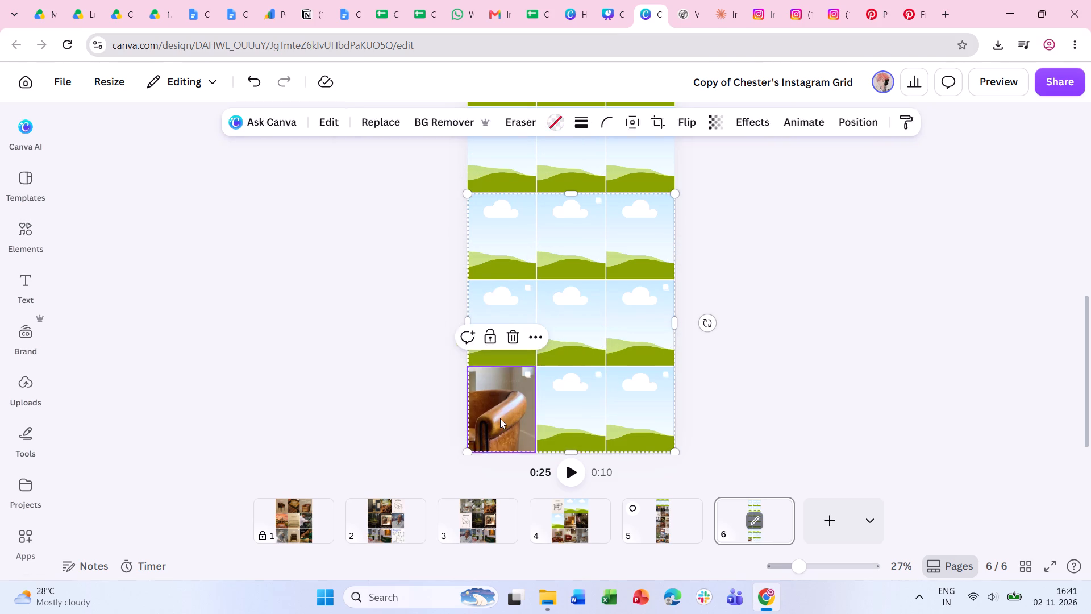
{"action": "key", "text": "BackSpace"}
{"action": "left_click", "coordinate": [759, 392]}
{"action": "scroll", "coordinate": [780, 374], "scroll_direction": "up", "scroll_amount": 2}
{"action": "scroll", "coordinate": [783, 374], "scroll_direction": "down", "scroll_amount": 6}
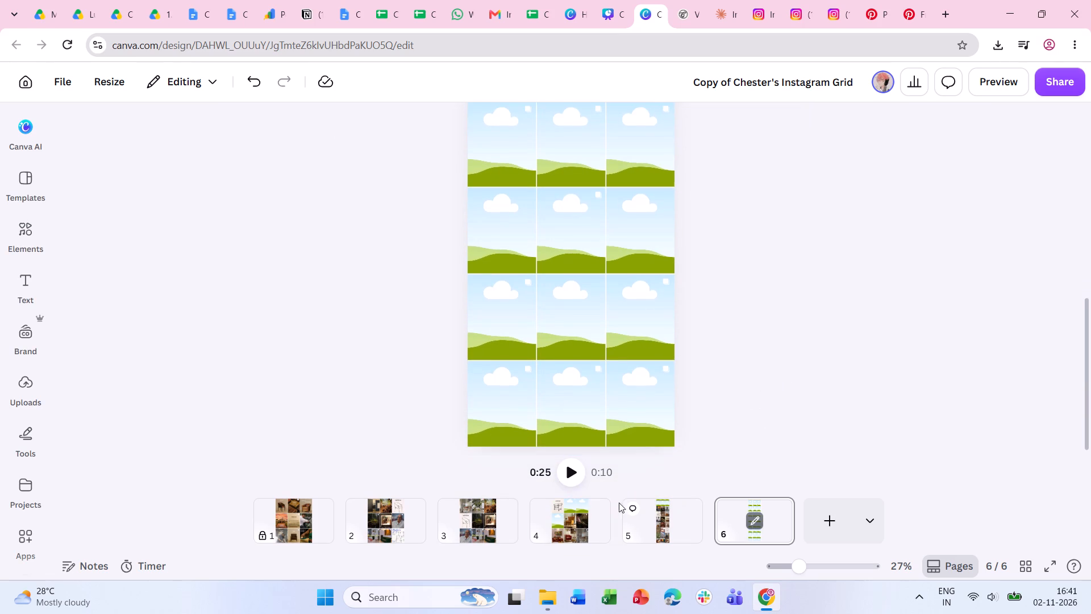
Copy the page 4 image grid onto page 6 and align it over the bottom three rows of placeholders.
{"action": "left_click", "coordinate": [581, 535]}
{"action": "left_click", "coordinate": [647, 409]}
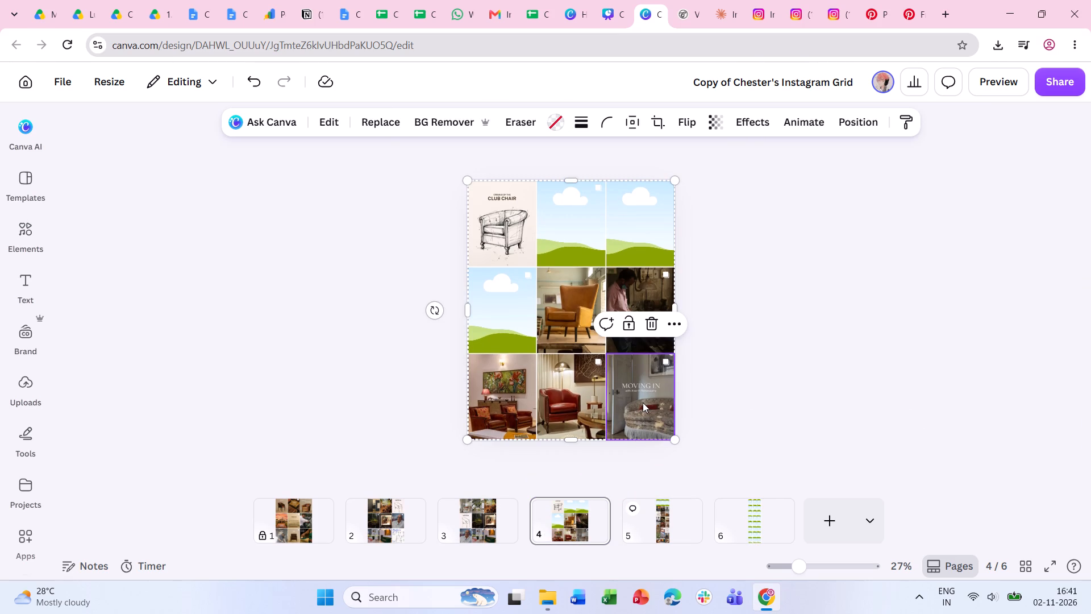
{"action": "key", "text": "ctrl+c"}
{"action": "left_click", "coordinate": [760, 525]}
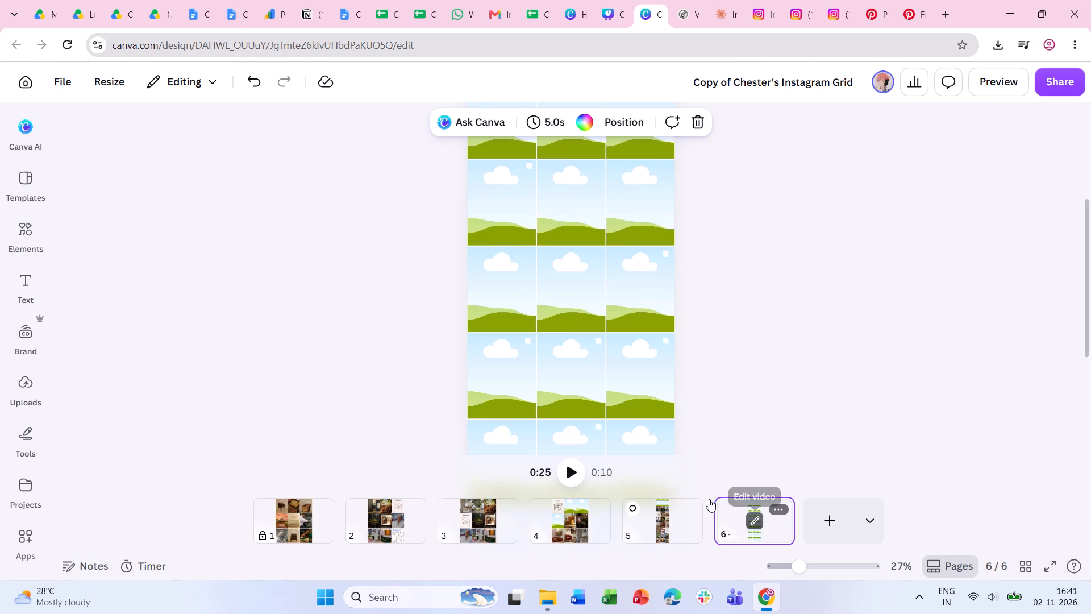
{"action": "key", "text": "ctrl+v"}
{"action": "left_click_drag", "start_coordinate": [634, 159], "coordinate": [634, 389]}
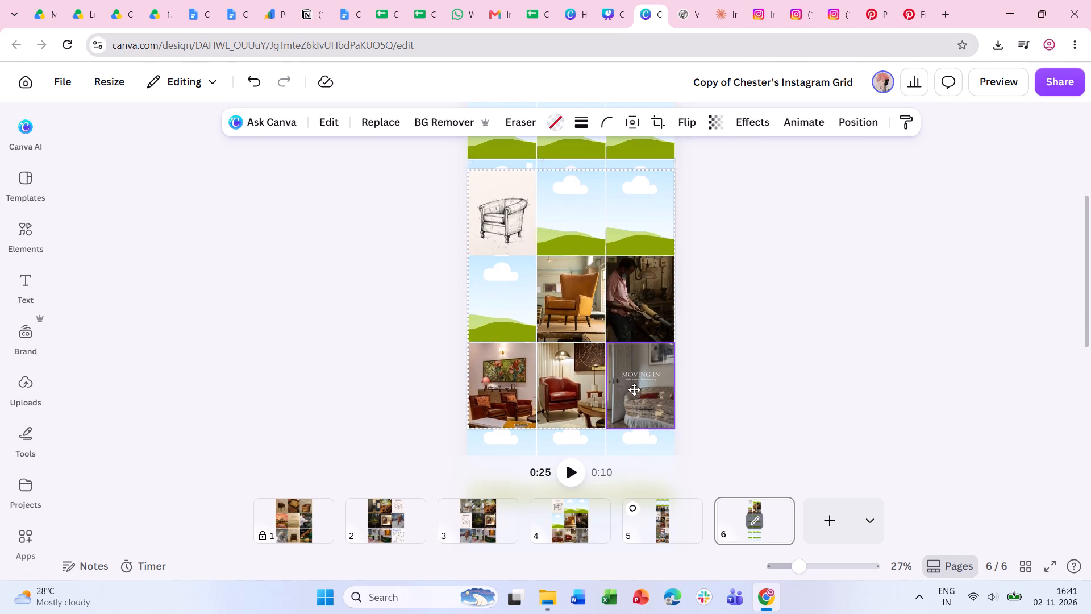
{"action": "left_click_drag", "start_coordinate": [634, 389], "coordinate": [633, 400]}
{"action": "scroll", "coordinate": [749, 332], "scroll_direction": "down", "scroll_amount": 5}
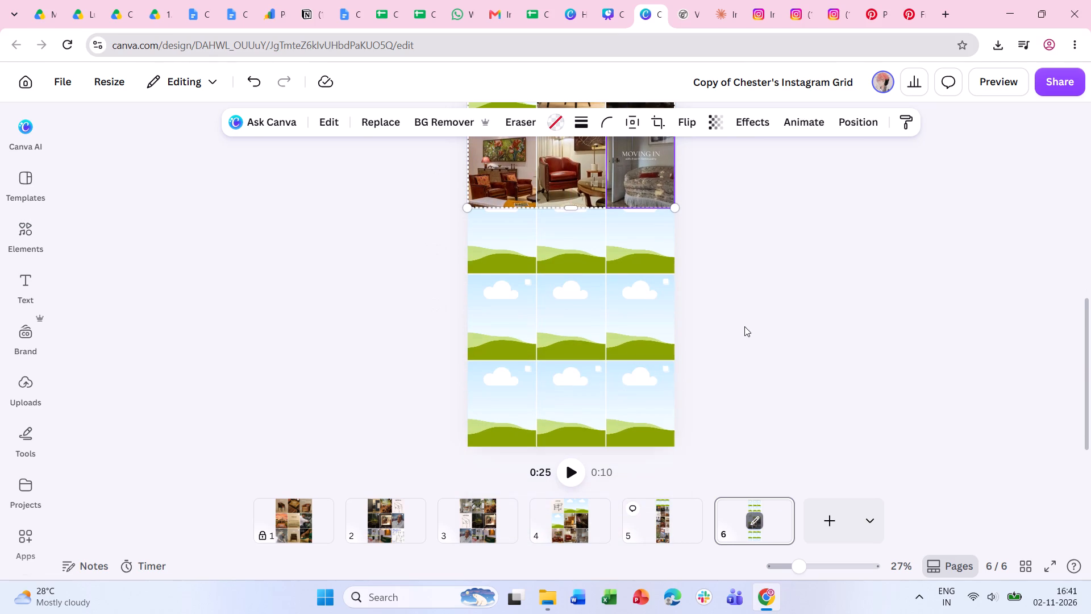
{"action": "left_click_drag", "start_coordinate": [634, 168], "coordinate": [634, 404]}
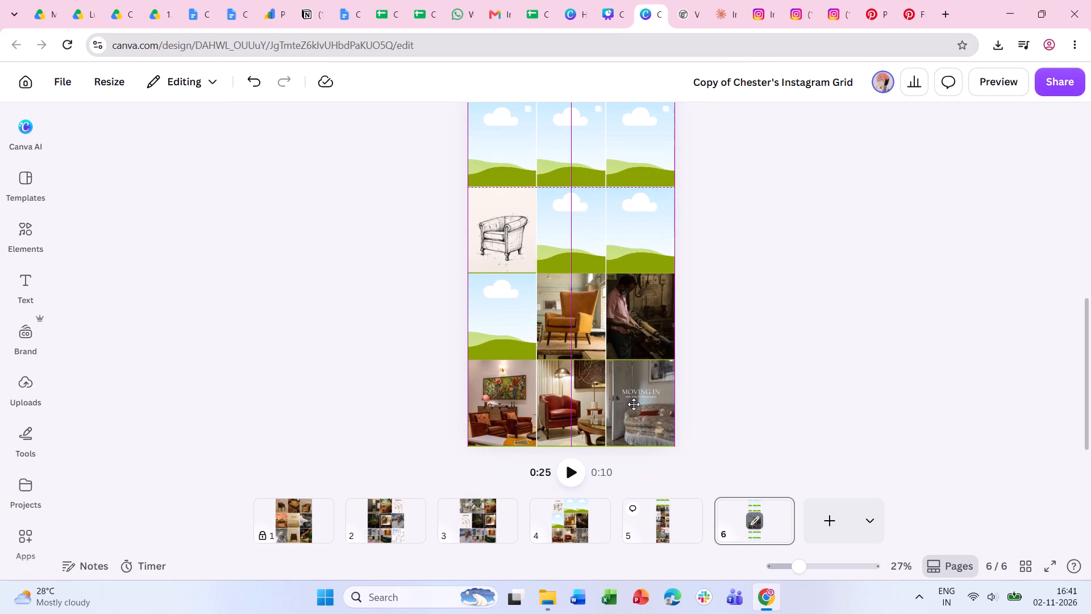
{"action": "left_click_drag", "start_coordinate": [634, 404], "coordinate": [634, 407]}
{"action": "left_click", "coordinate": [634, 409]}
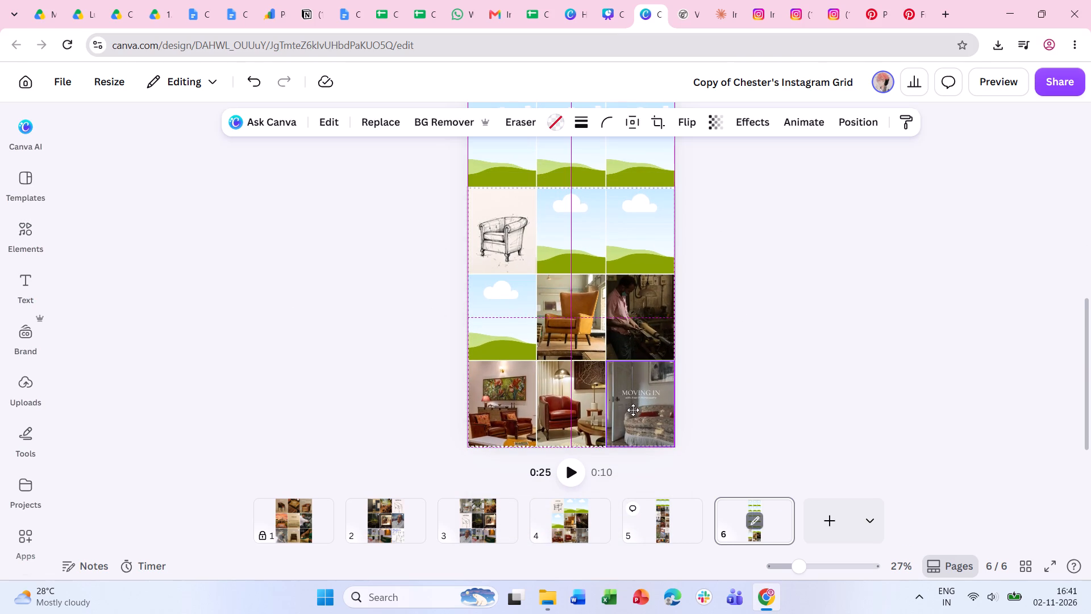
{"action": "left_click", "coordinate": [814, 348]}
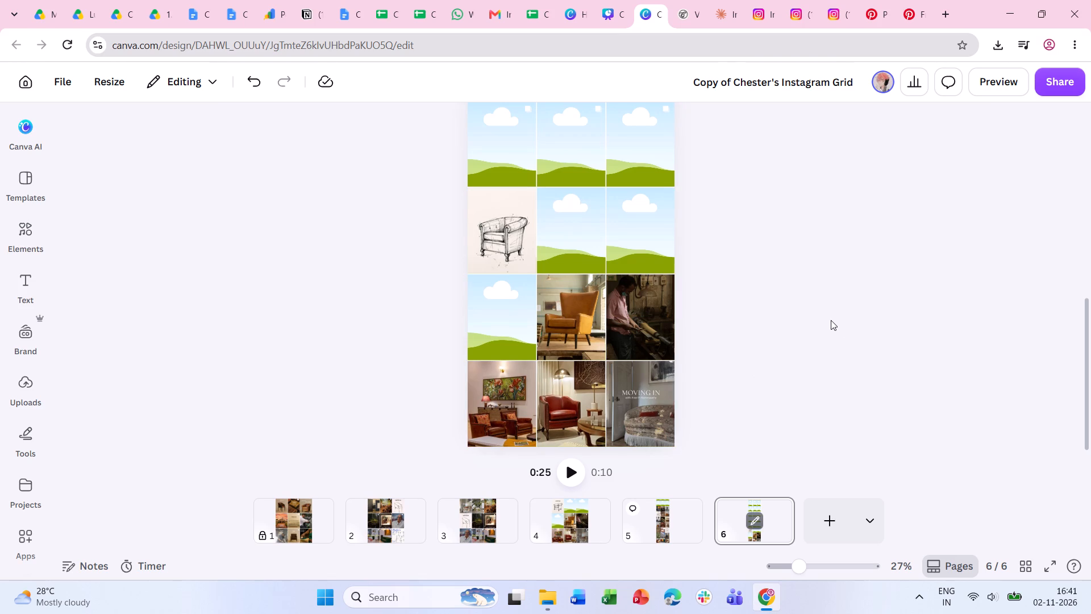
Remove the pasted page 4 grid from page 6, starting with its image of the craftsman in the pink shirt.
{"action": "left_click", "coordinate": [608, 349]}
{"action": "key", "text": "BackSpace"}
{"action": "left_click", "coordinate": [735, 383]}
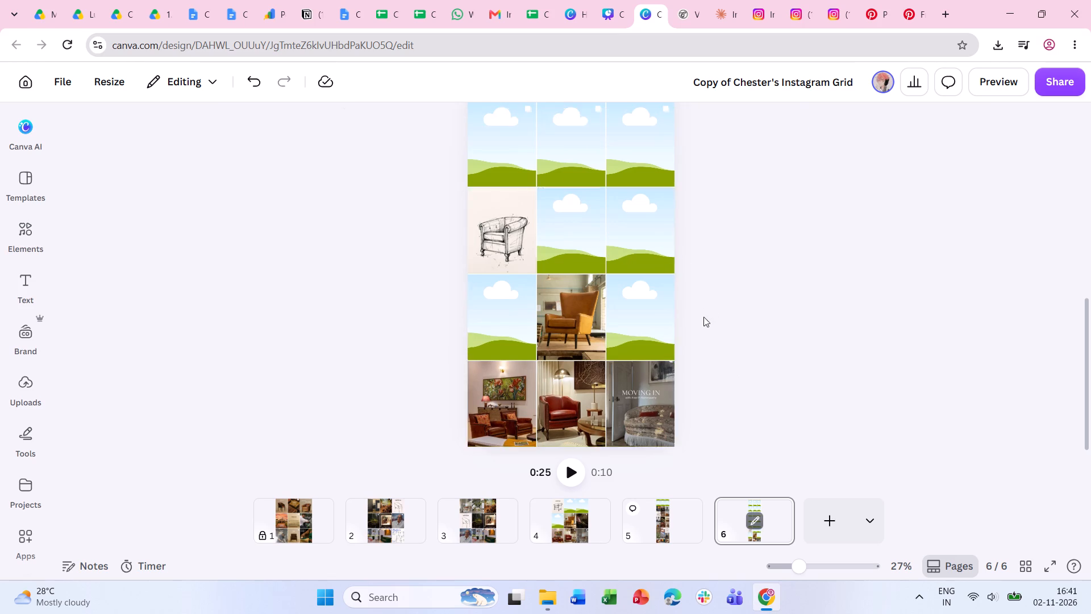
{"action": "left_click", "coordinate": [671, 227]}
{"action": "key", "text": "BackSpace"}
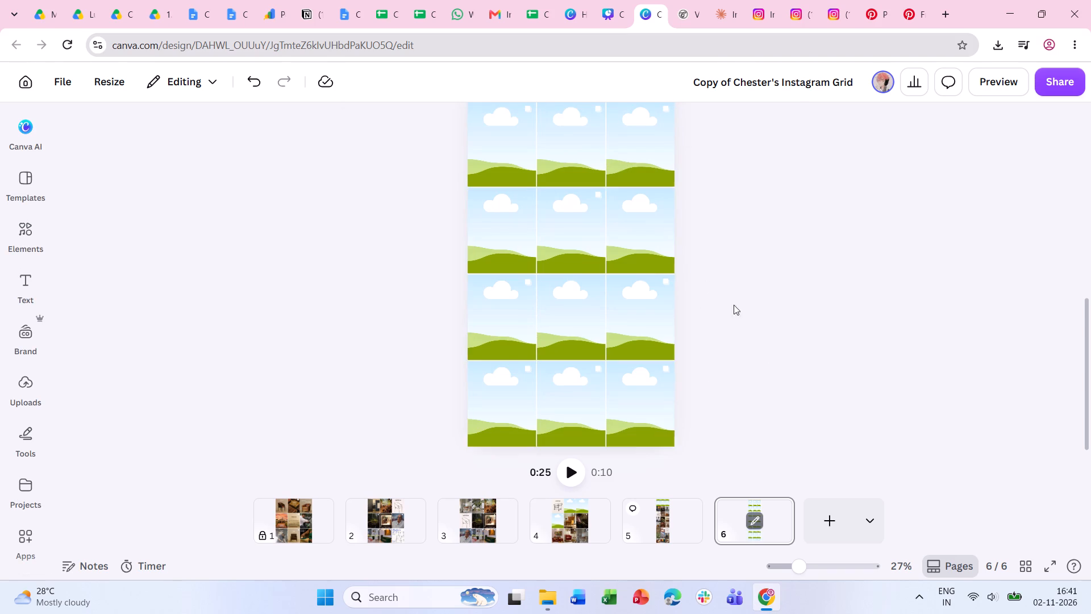
Compare the page 4 grid with the lower rows of the page 5 grid.
{"action": "left_click", "coordinate": [582, 524]}
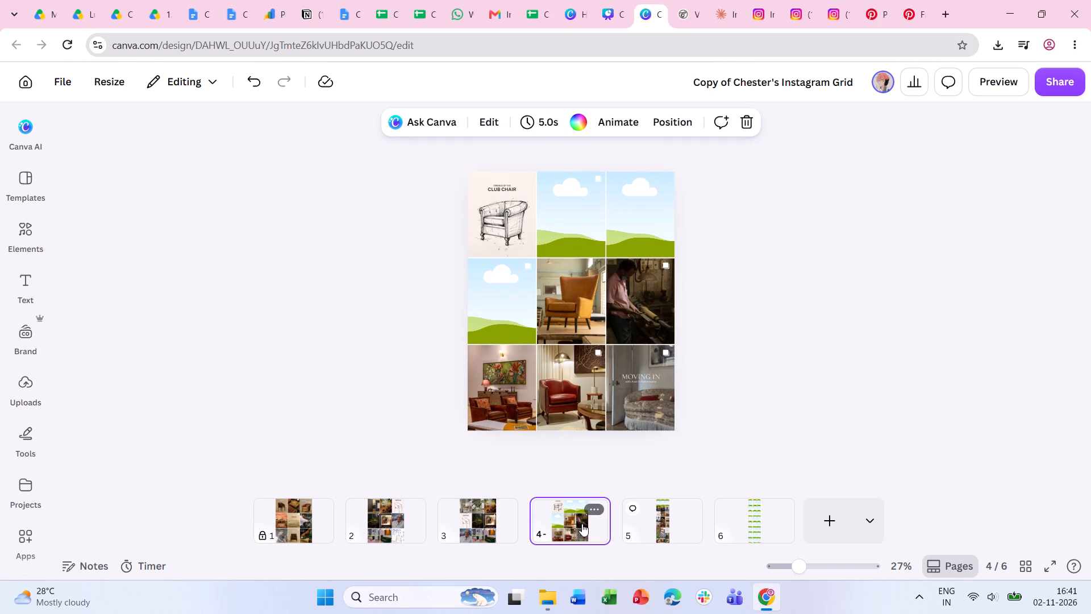
{"action": "left_click", "coordinate": [878, 340]}
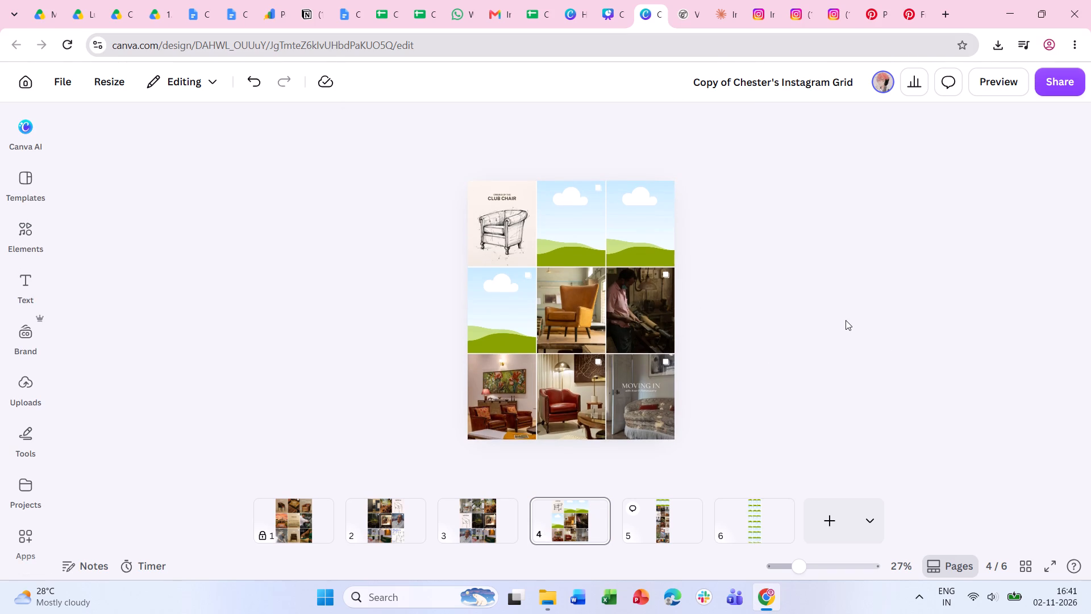
{"action": "left_click", "coordinate": [651, 524]}
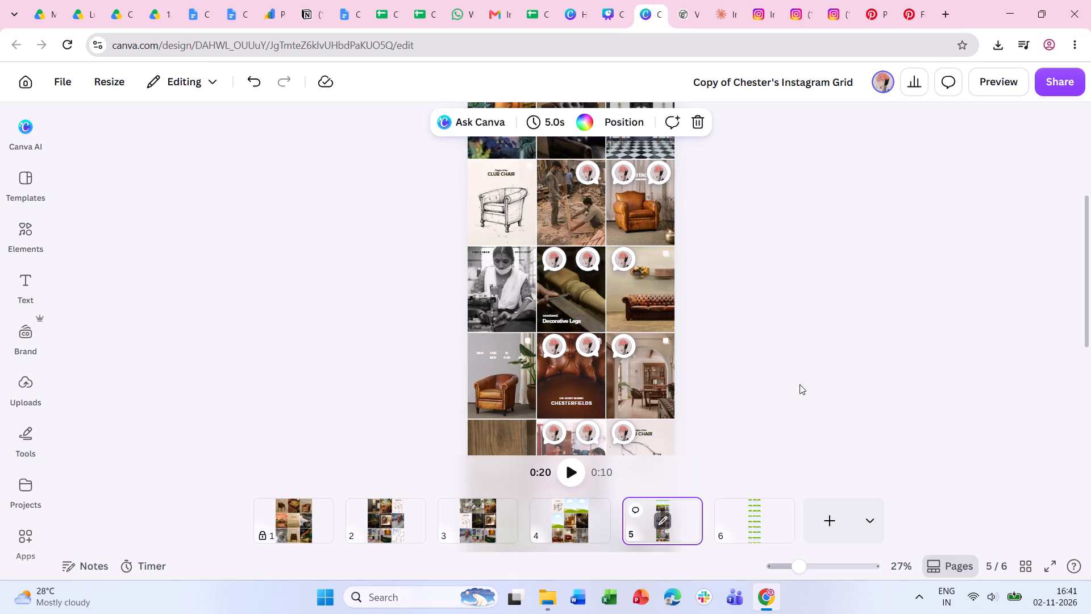
{"action": "left_click", "coordinate": [799, 384]}
{"action": "scroll", "coordinate": [717, 327], "scroll_direction": "down", "scroll_amount": 6}
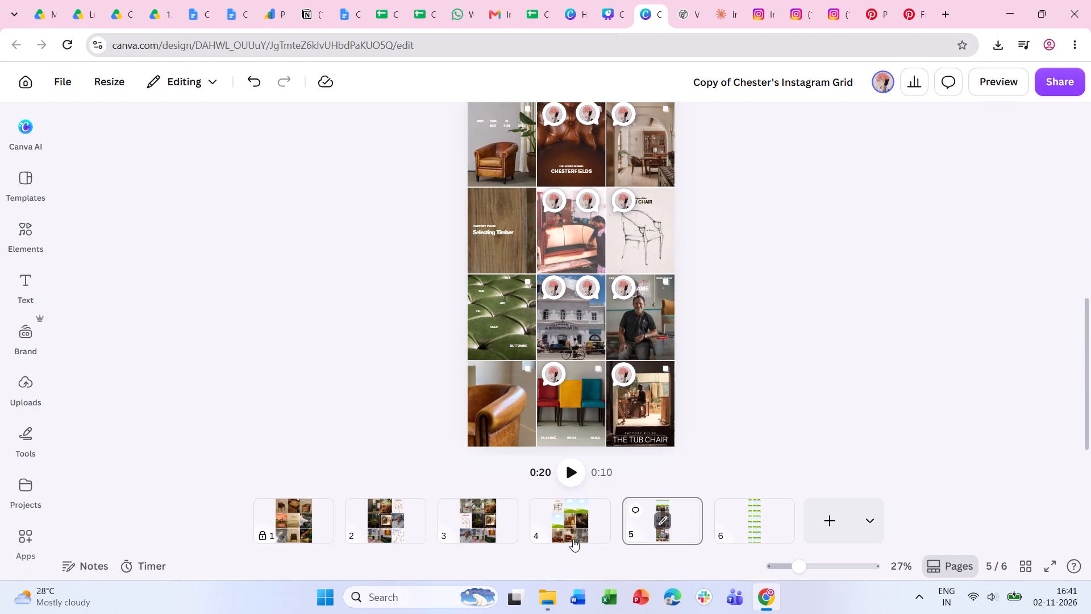
{"action": "left_click", "coordinate": [573, 539]}
{"action": "left_click", "coordinate": [871, 264]}
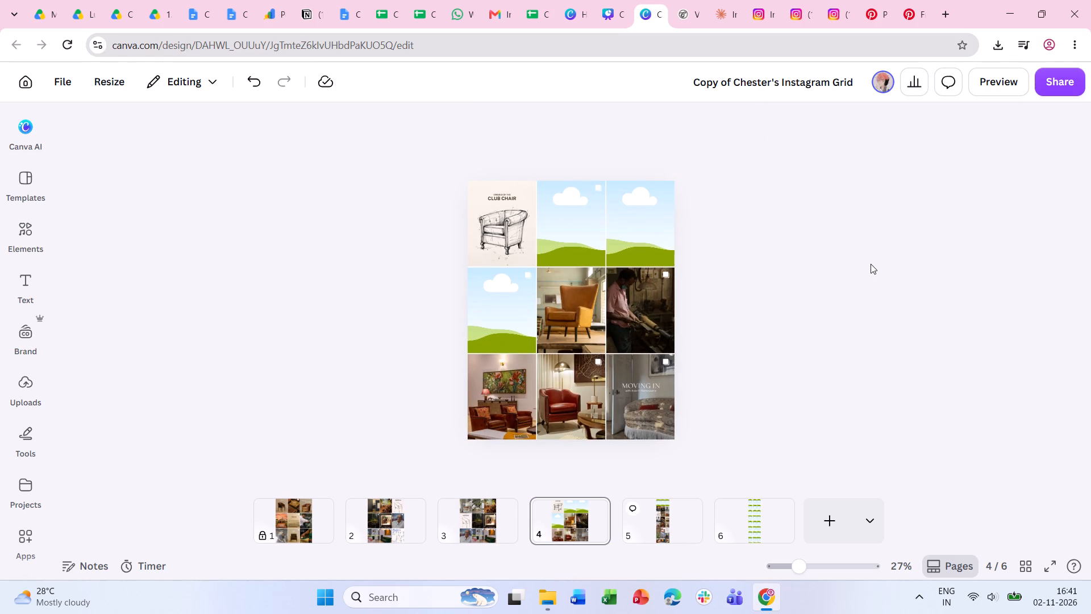
In the Content for Instagram document, replace the asterisk after item 8, the furniture leg process post, with "(IN PROCESS)".
{"action": "left_click", "coordinate": [200, 14]}
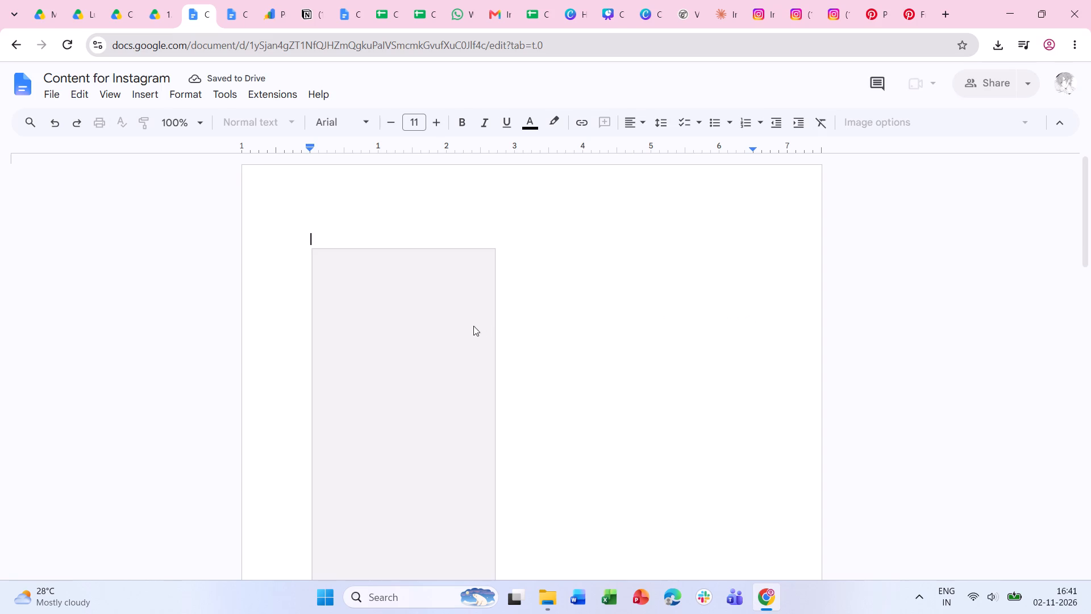
{"action": "scroll", "coordinate": [629, 346], "scroll_direction": "down", "scroll_amount": 11}
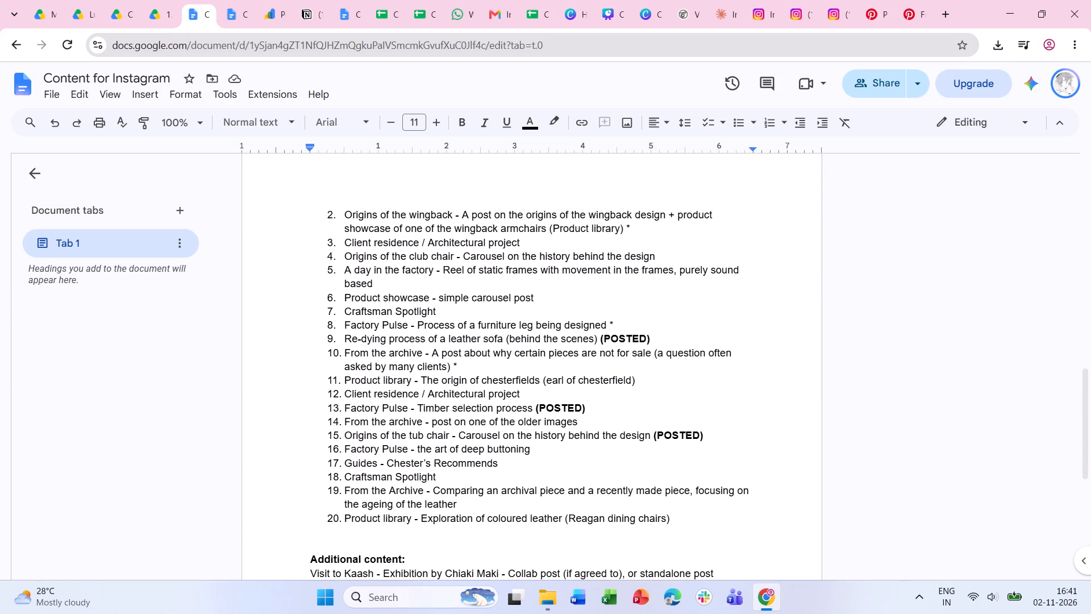
{"action": "left_click", "coordinate": [613, 324]}
{"action": "key", "text": "BackSpace"}
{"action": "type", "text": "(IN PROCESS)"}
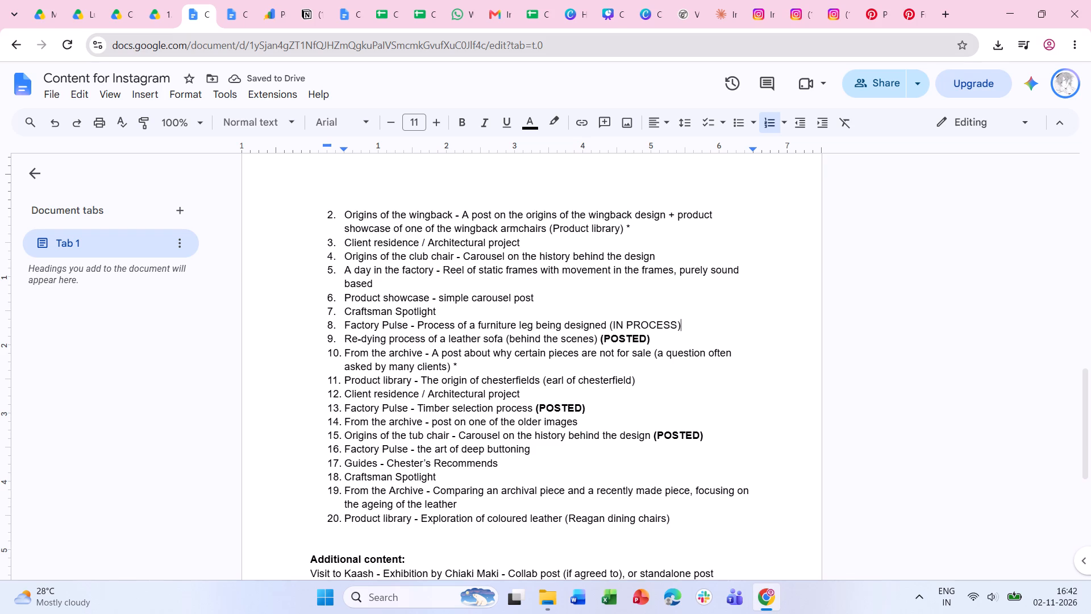
{"action": "left_click", "coordinate": [752, 400]}
Switch back to the Copy of Chester's Instagram Grid design in Canva.
{"action": "left_click", "coordinate": [610, 14]}
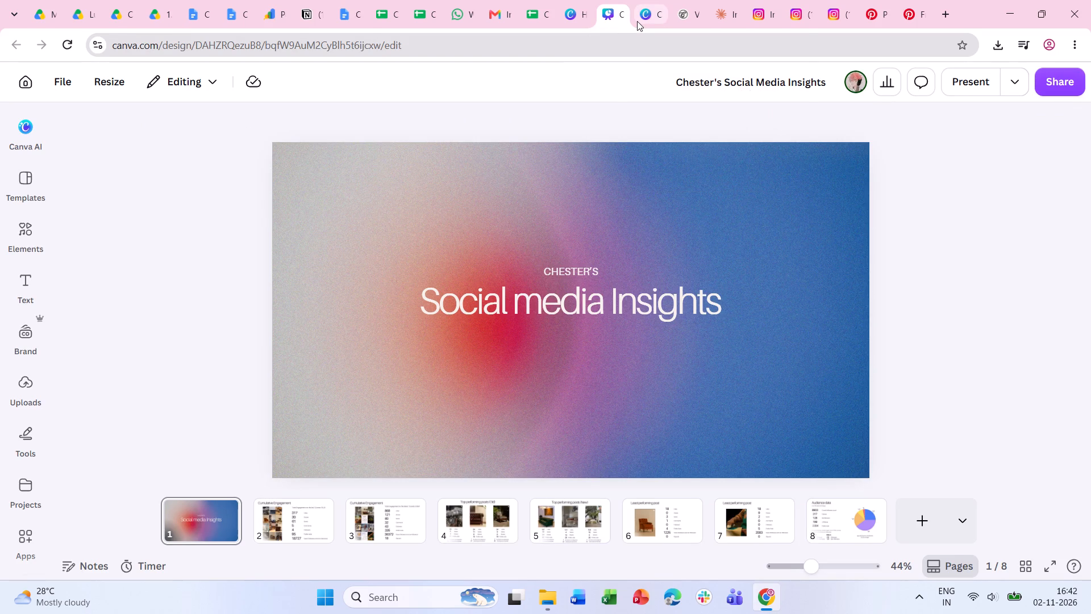
{"action": "left_click", "coordinate": [637, 21]}
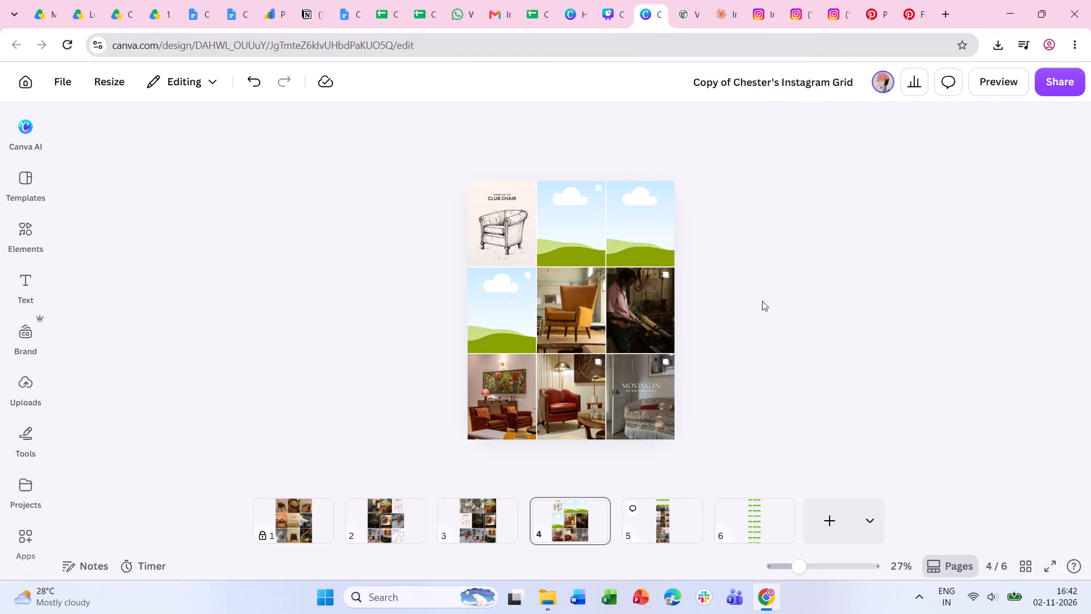
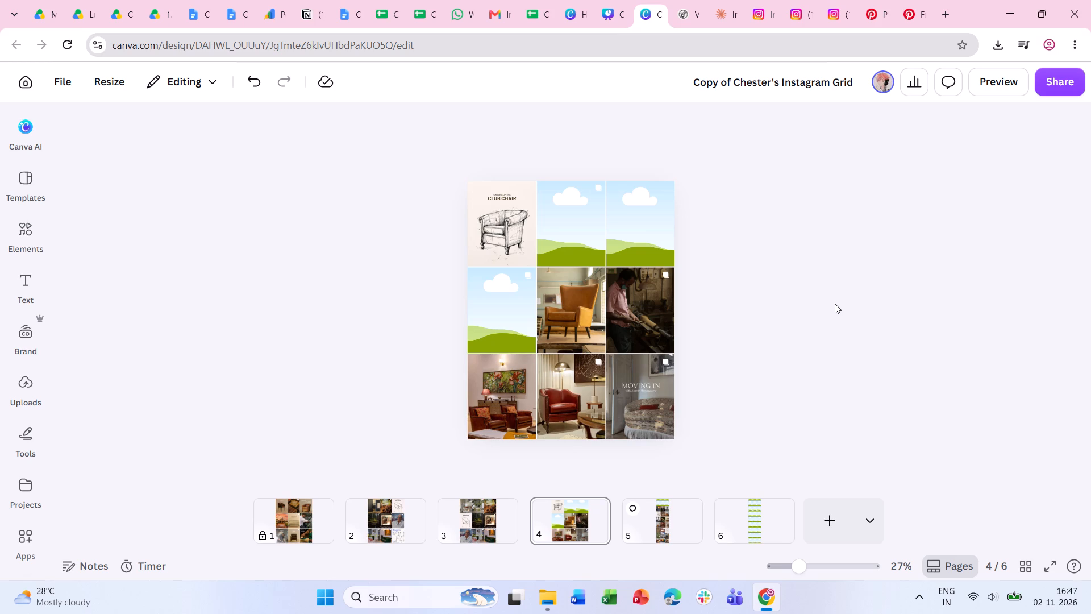
Open page 6 of the Instagram grid design to view its empty placeholder cells.
{"action": "left_click", "coordinate": [785, 265]}
{"action": "left_click", "coordinate": [743, 527]}
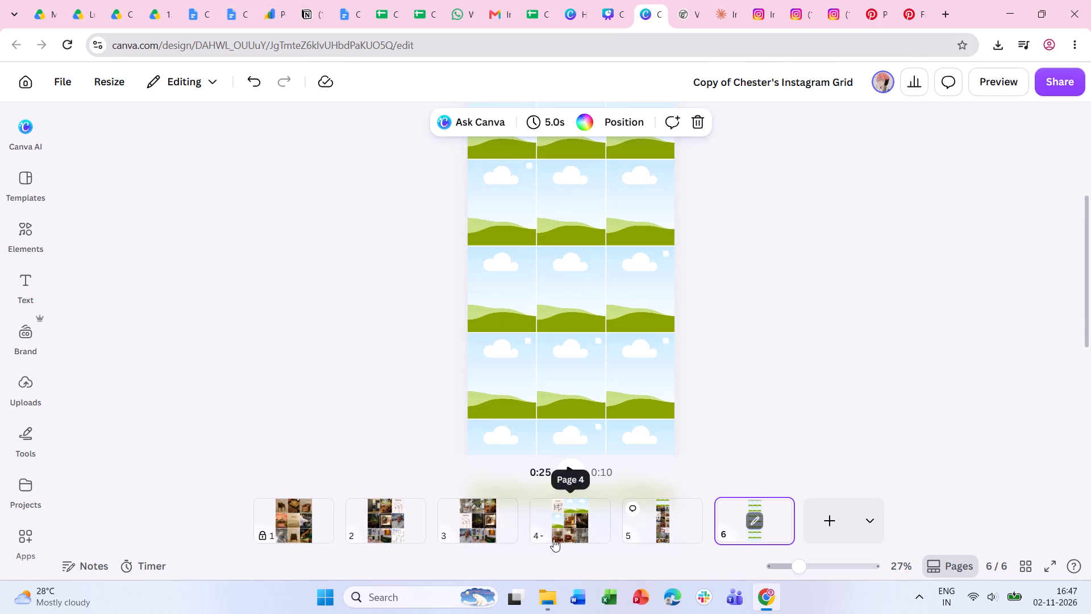
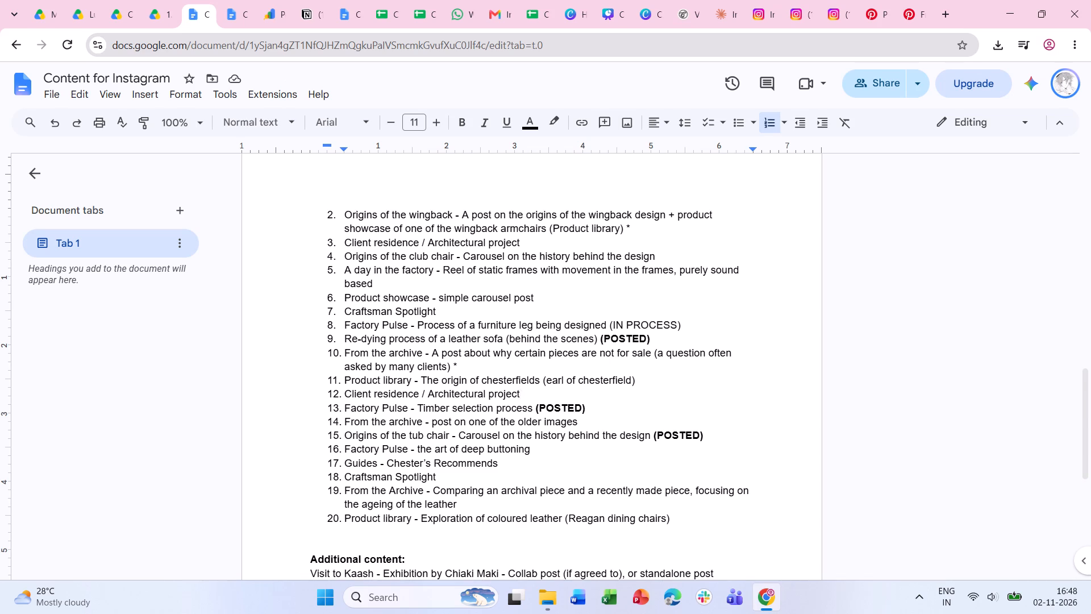
Review the numbered post list, the additional content and the grid mockup in the Content for Instagram document.
{"action": "scroll", "coordinate": [760, 297], "scroll_direction": "down", "scroll_amount": 2}
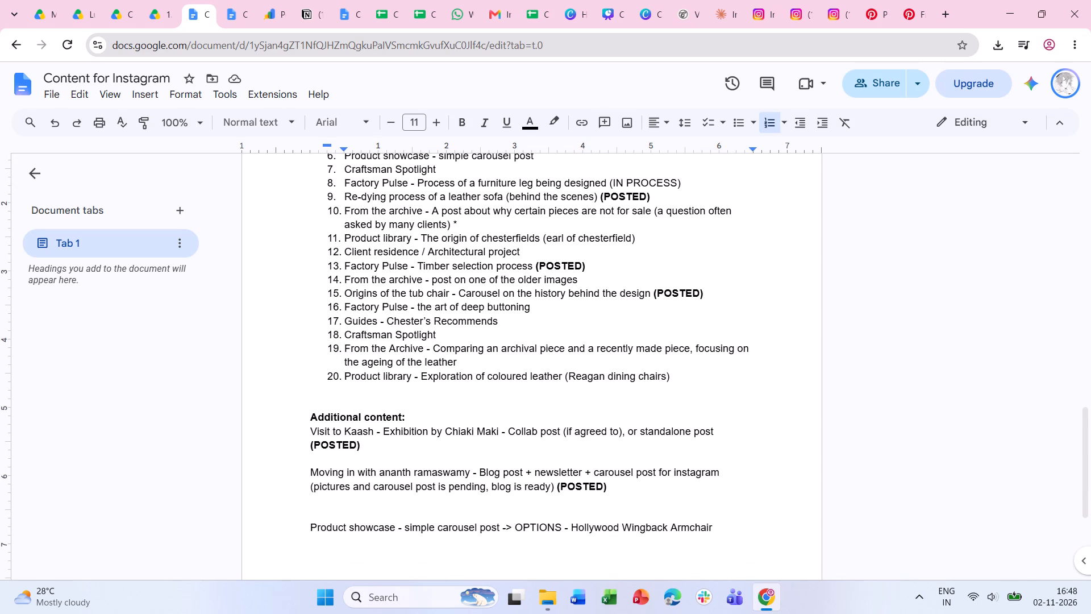
{"action": "scroll", "coordinate": [763, 340], "scroll_direction": "up", "scroll_amount": 2}
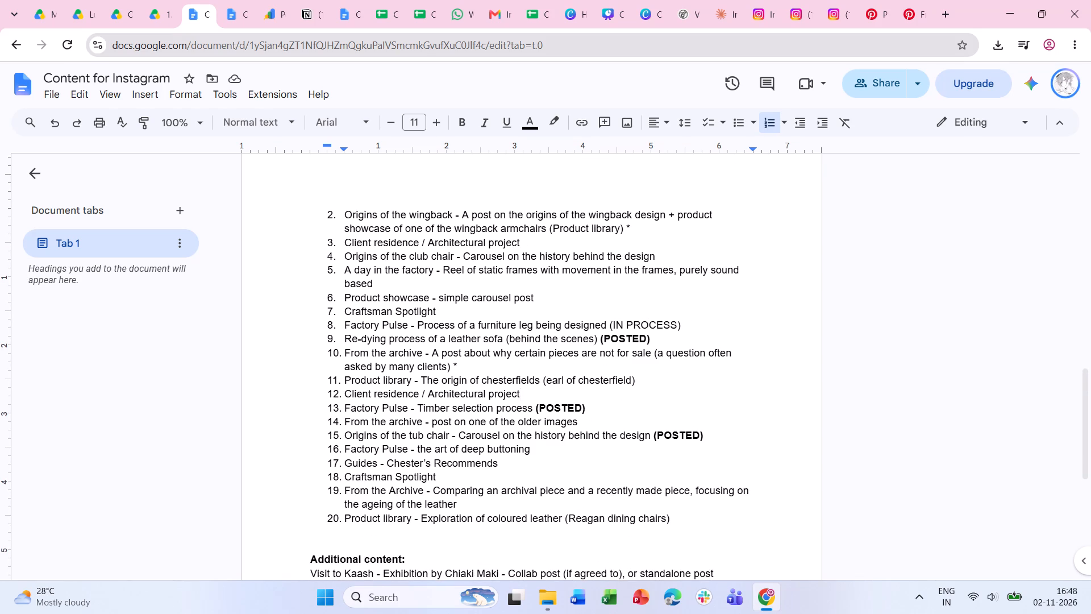
{"action": "scroll", "coordinate": [760, 333], "scroll_direction": "up", "scroll_amount": 7}
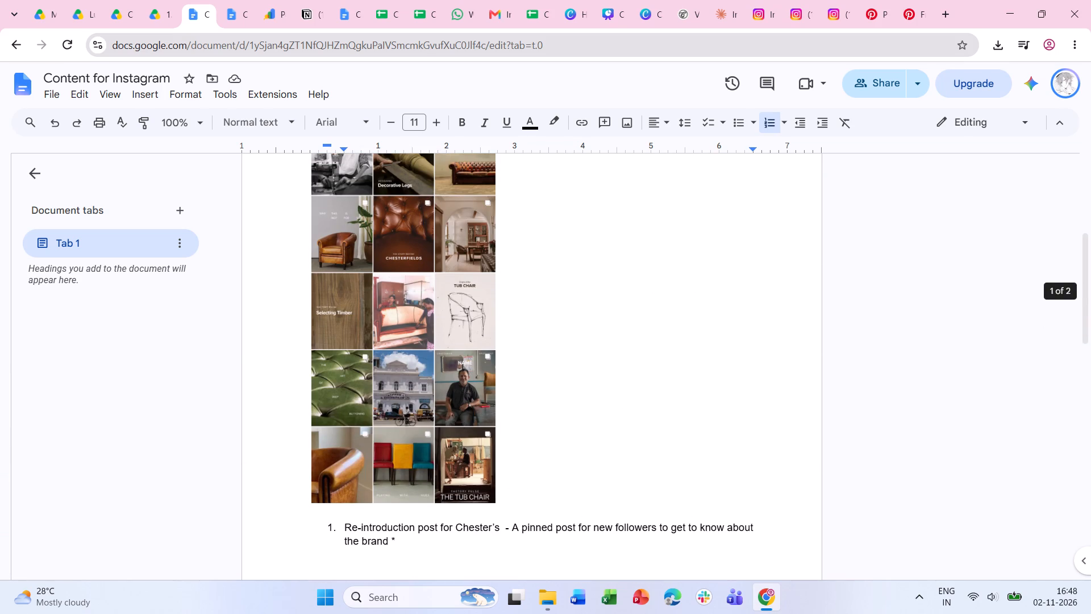
{"action": "scroll", "coordinate": [761, 331], "scroll_direction": "up", "scroll_amount": 2}
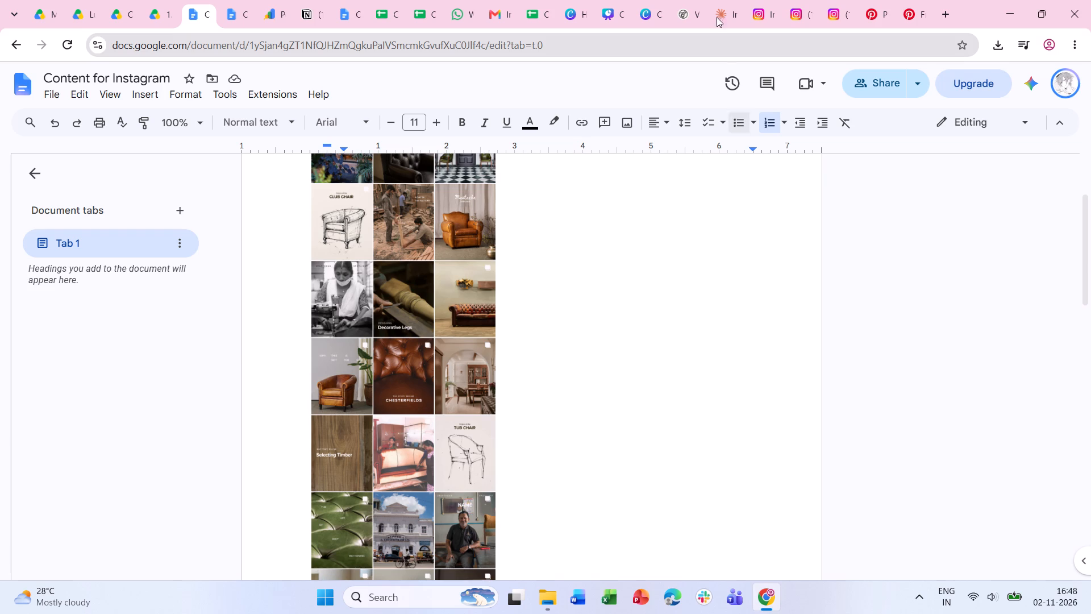
Browse the posts grid of the chesters_india Instagram profile, reloading the page to examine its most recent posts.
{"action": "left_click", "coordinate": [762, 15]}
{"action": "left_click", "coordinate": [790, 14]}
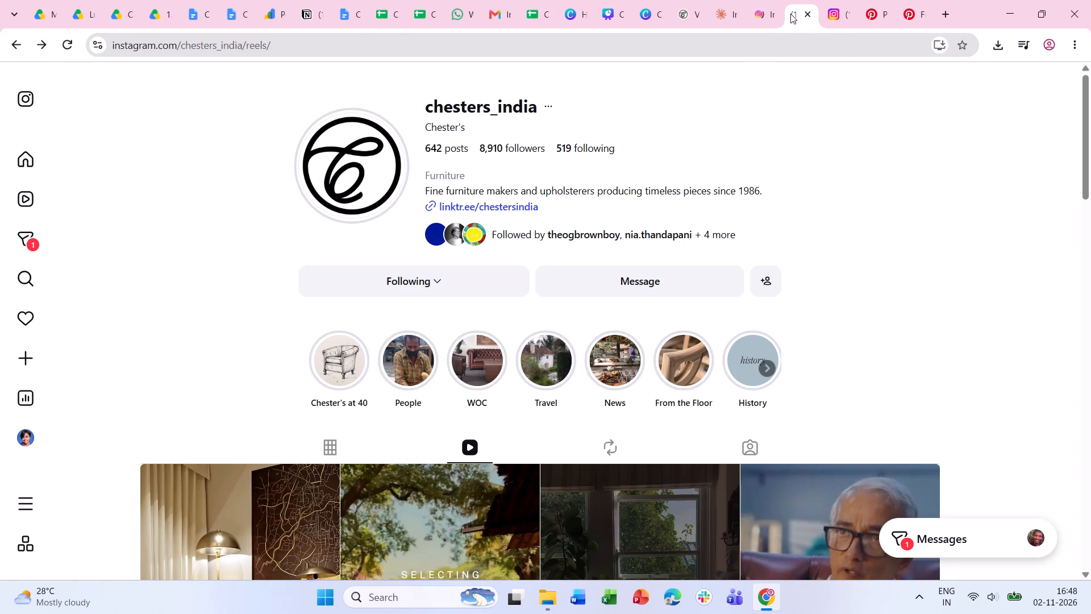
{"action": "scroll", "coordinate": [930, 255], "scroll_direction": "down", "scroll_amount": 7}
{"action": "scroll", "coordinate": [759, 234], "scroll_direction": "up", "scroll_amount": 3}
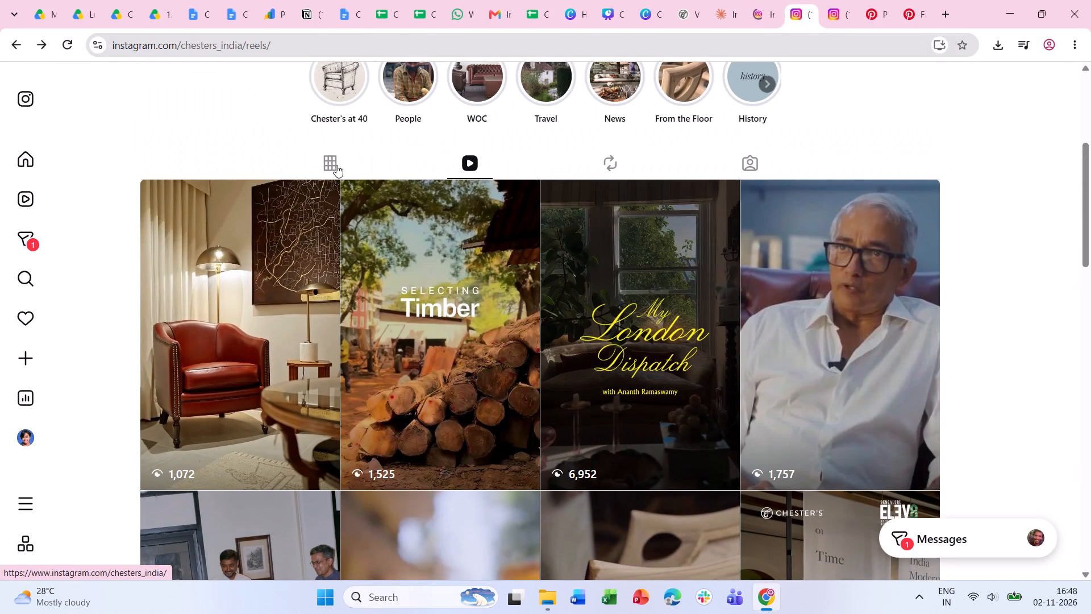
{"action": "left_click", "coordinate": [336, 165]}
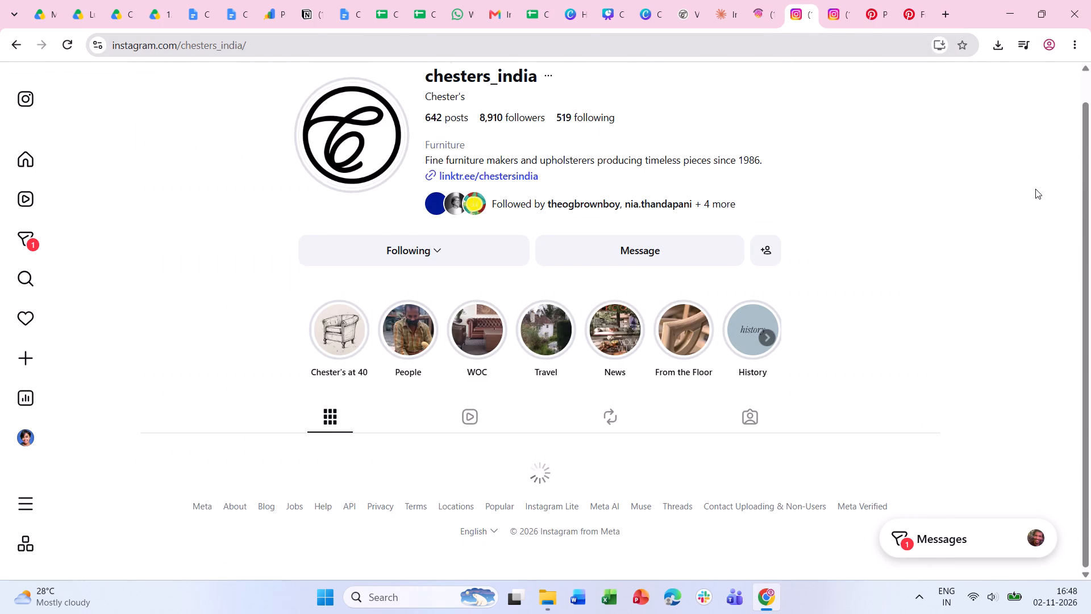
{"action": "scroll", "coordinate": [1035, 189], "scroll_direction": "down", "scroll_amount": 4}
{"action": "scroll", "coordinate": [993, 266], "scroll_direction": "down", "scroll_amount": 4}
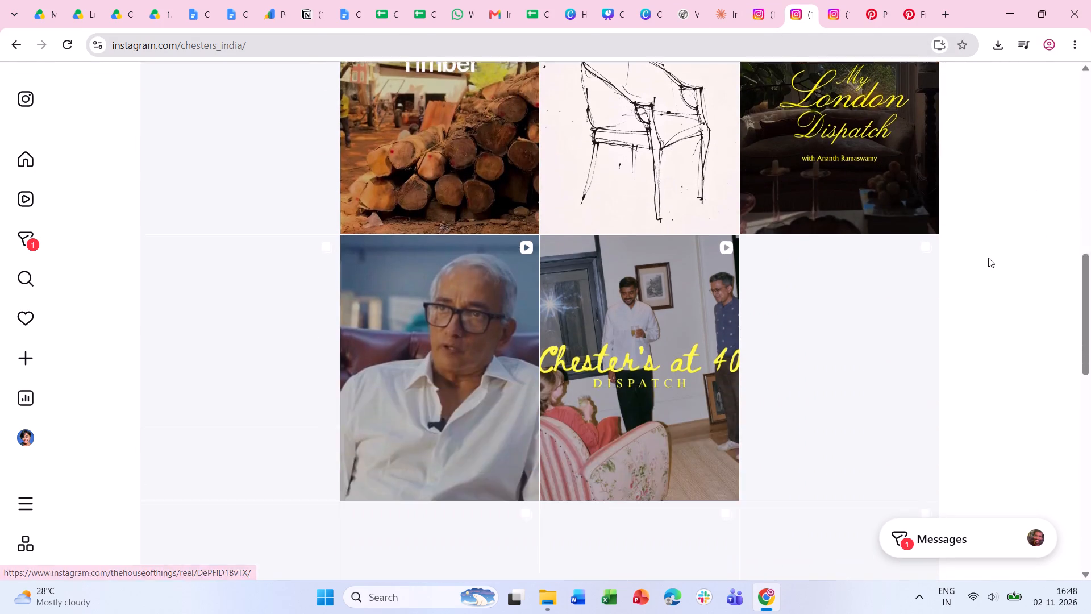
{"action": "scroll", "coordinate": [988, 258], "scroll_direction": "down", "scroll_amount": 11}
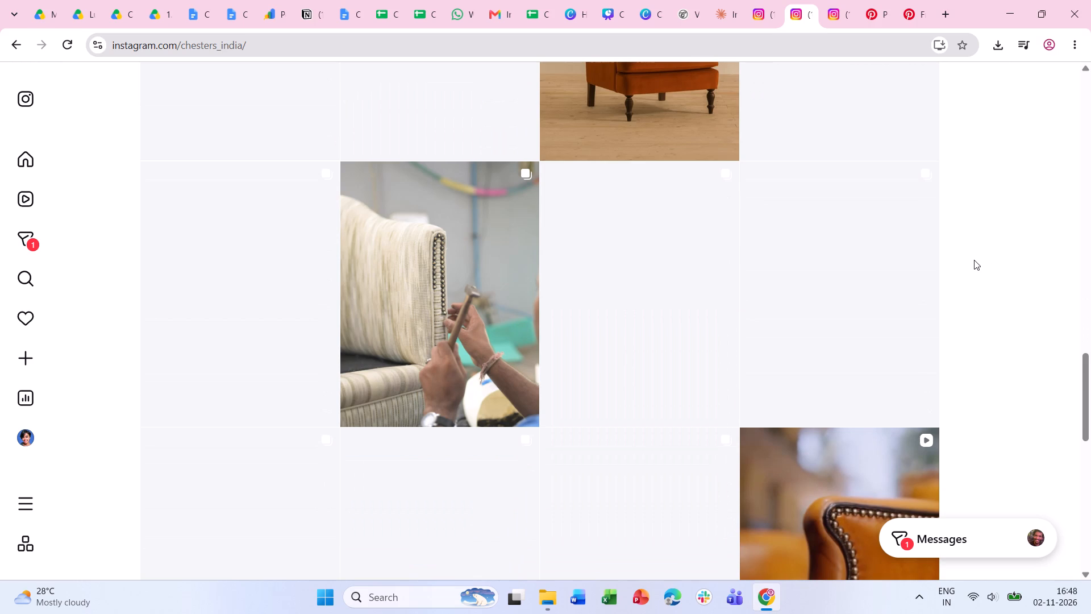
{"action": "scroll", "coordinate": [973, 255], "scroll_direction": "up", "scroll_amount": 3}
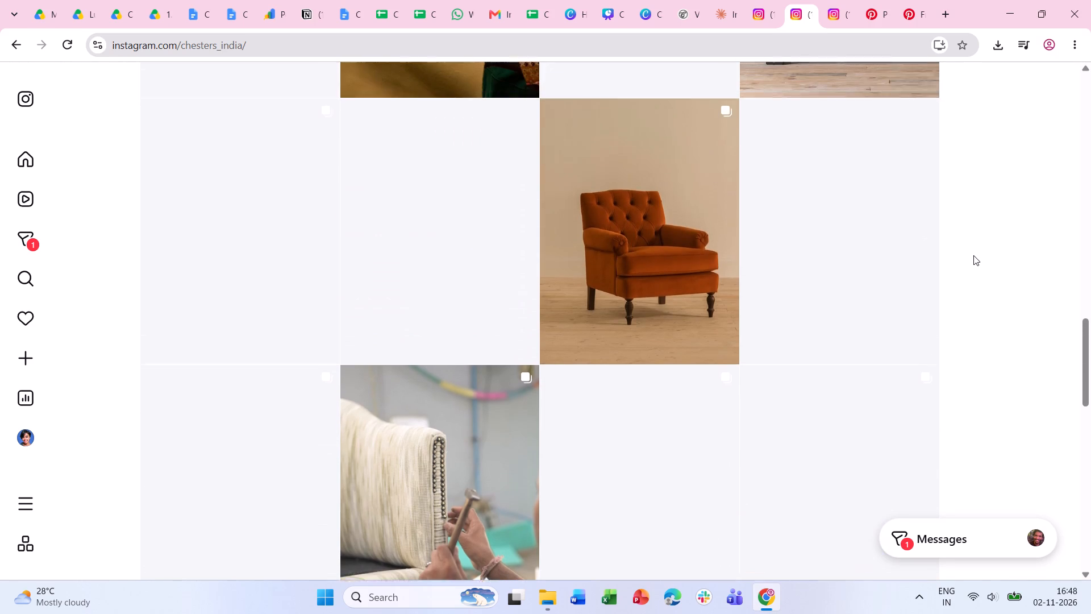
{"action": "left_click", "coordinate": [68, 45]}
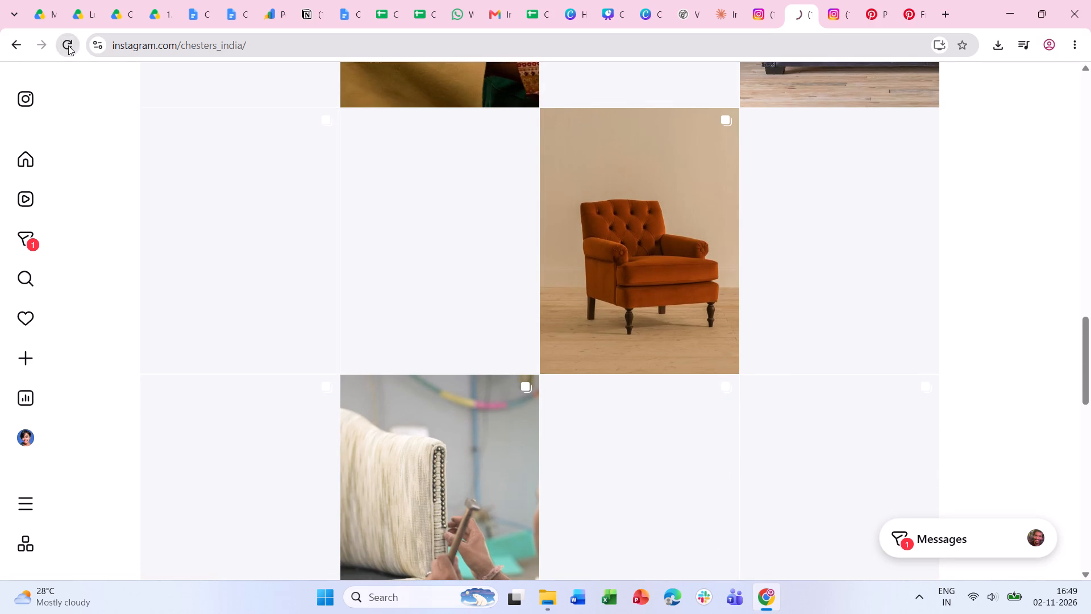
{"action": "scroll", "coordinate": [1026, 255], "scroll_direction": "down", "scroll_amount": 4}
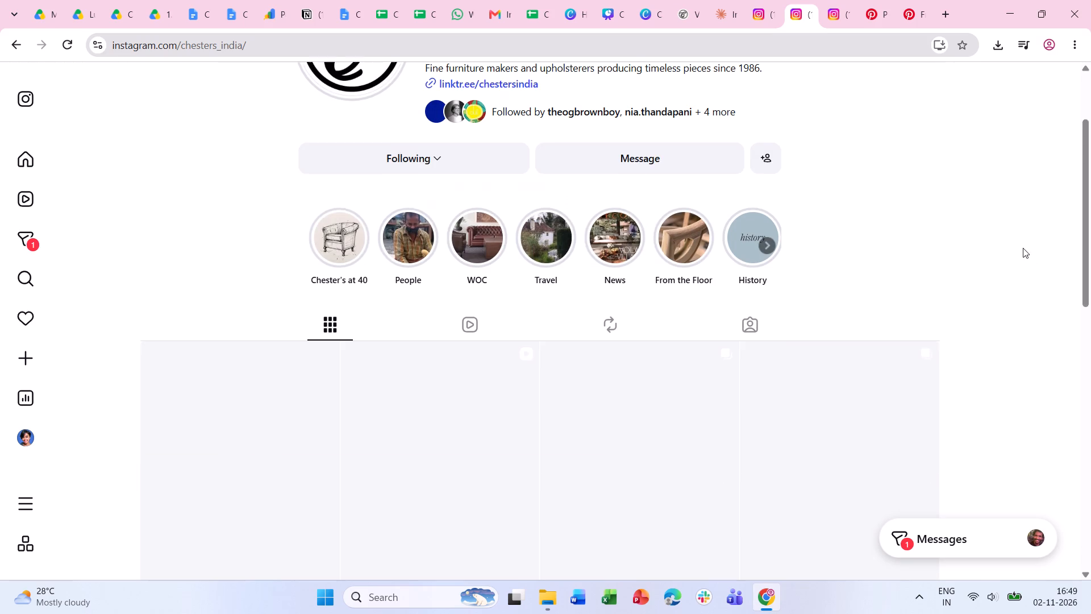
{"action": "scroll", "coordinate": [1027, 242], "scroll_direction": "up", "scroll_amount": 3}
{"action": "scroll", "coordinate": [1027, 242], "scroll_direction": "down", "scroll_amount": 7}
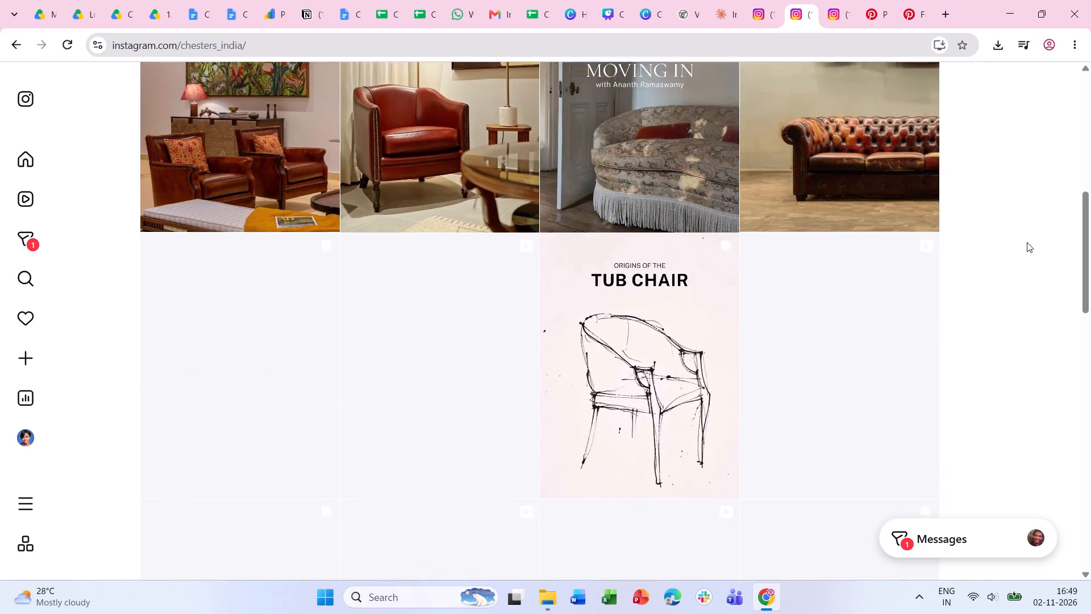
{"action": "scroll", "coordinate": [1027, 242], "scroll_direction": "down", "scroll_amount": 2}
{"action": "scroll", "coordinate": [1027, 242], "scroll_direction": "up", "scroll_amount": 5}
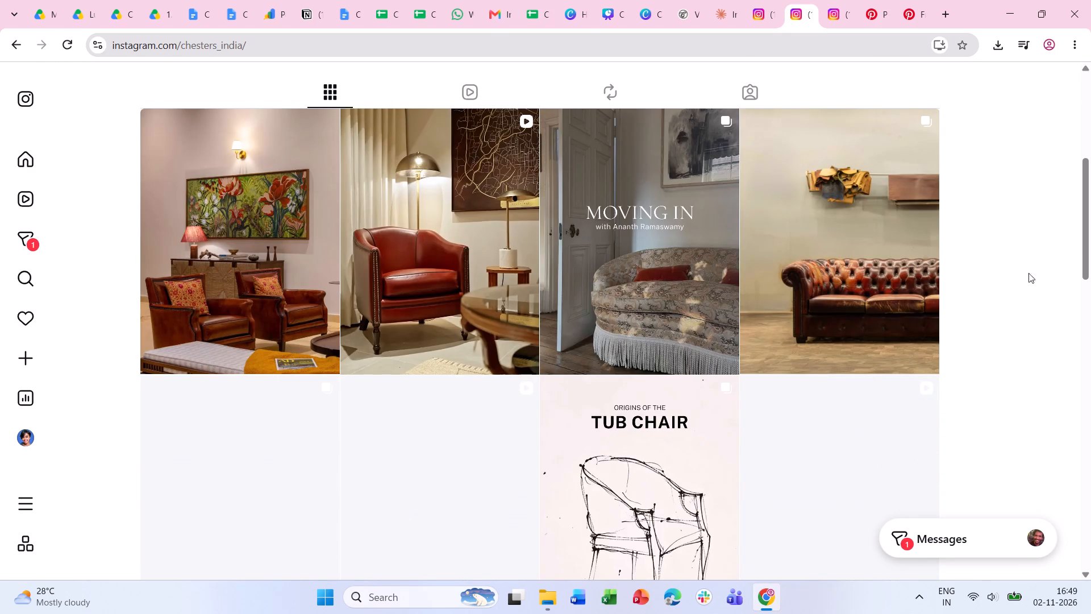
Look through the chesters_india Instagram post grid, from the newest posts back to the older furniture and workshop photos.
{"action": "scroll", "coordinate": [1024, 271], "scroll_direction": "down", "scroll_amount": 1}
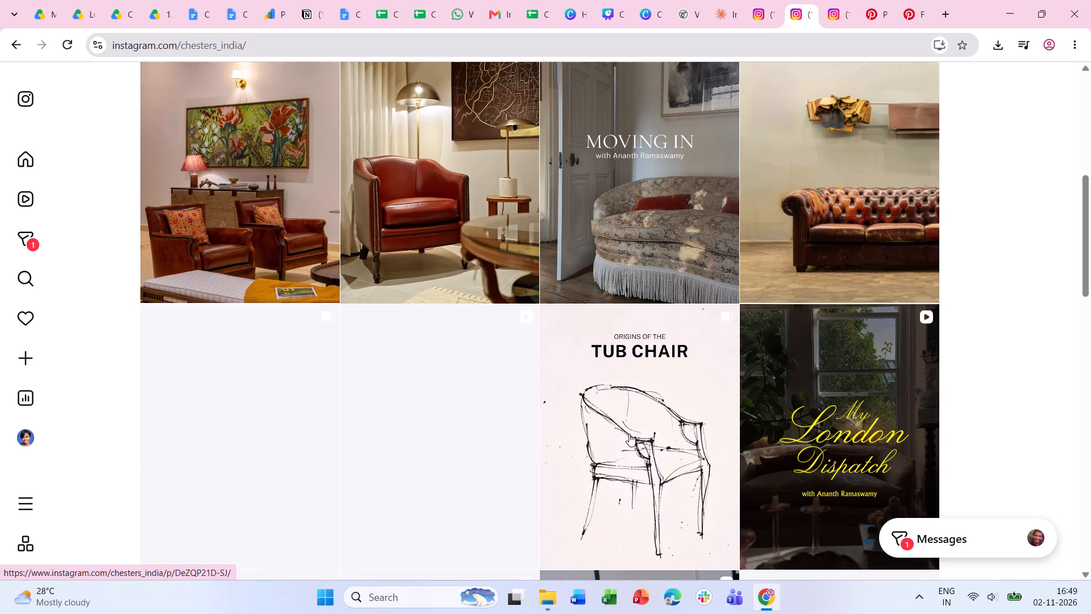
{"action": "scroll", "coordinate": [998, 372], "scroll_direction": "down", "scroll_amount": 4}
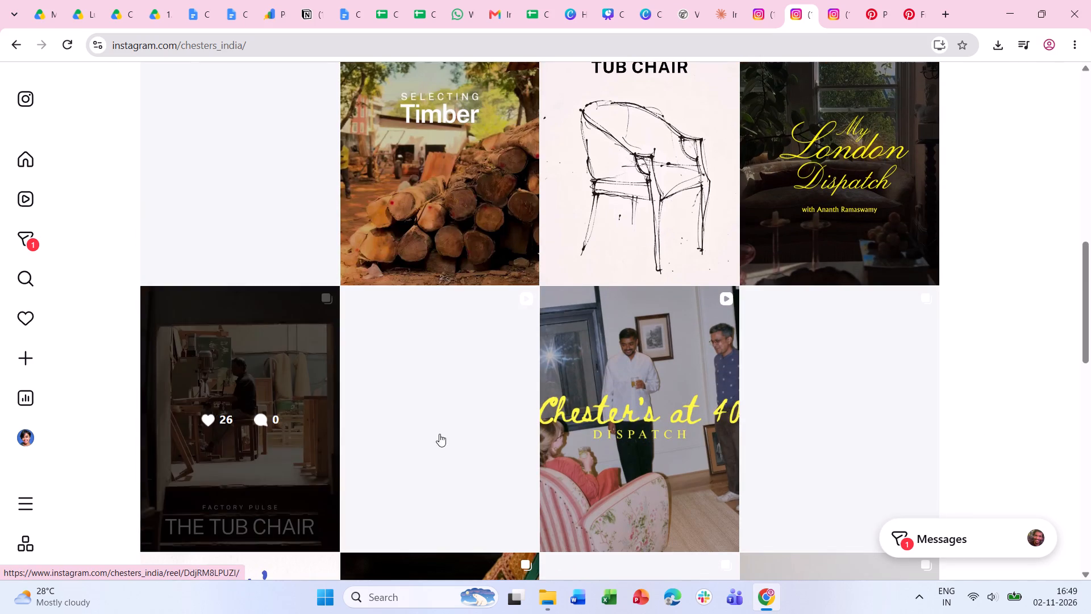
{"action": "scroll", "coordinate": [955, 395], "scroll_direction": "down", "scroll_amount": 4}
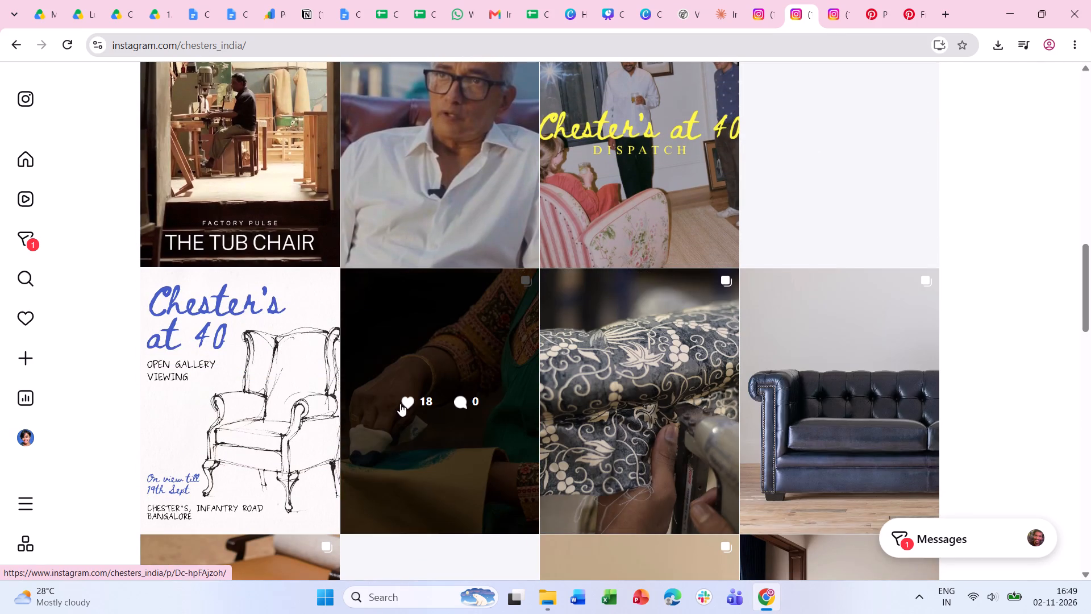
{"action": "scroll", "coordinate": [1081, 339], "scroll_direction": "down", "scroll_amount": 6}
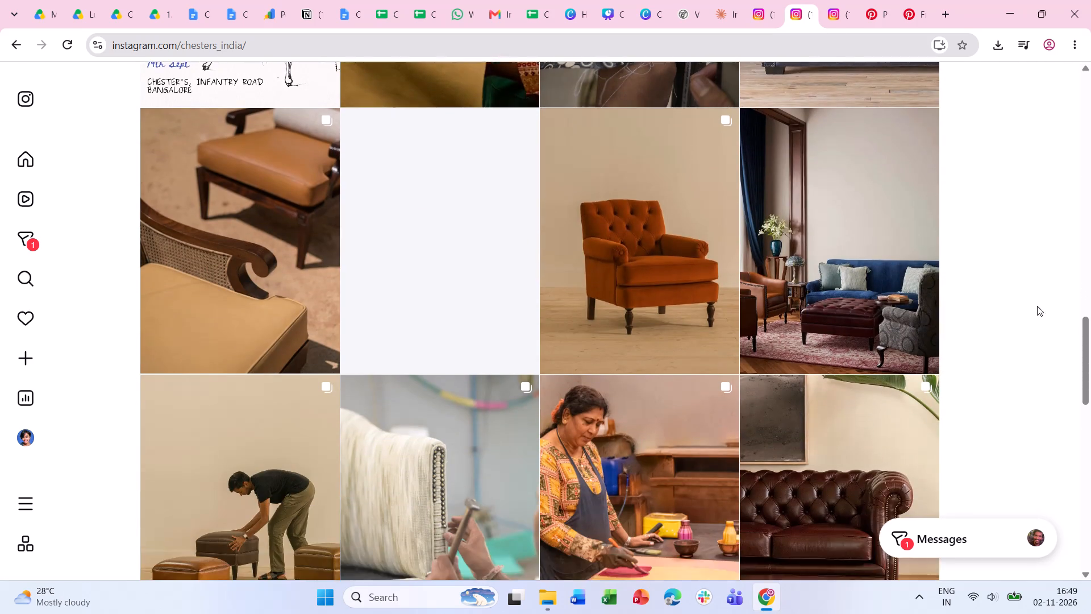
{"action": "scroll", "coordinate": [1030, 305], "scroll_direction": "down", "scroll_amount": 3}
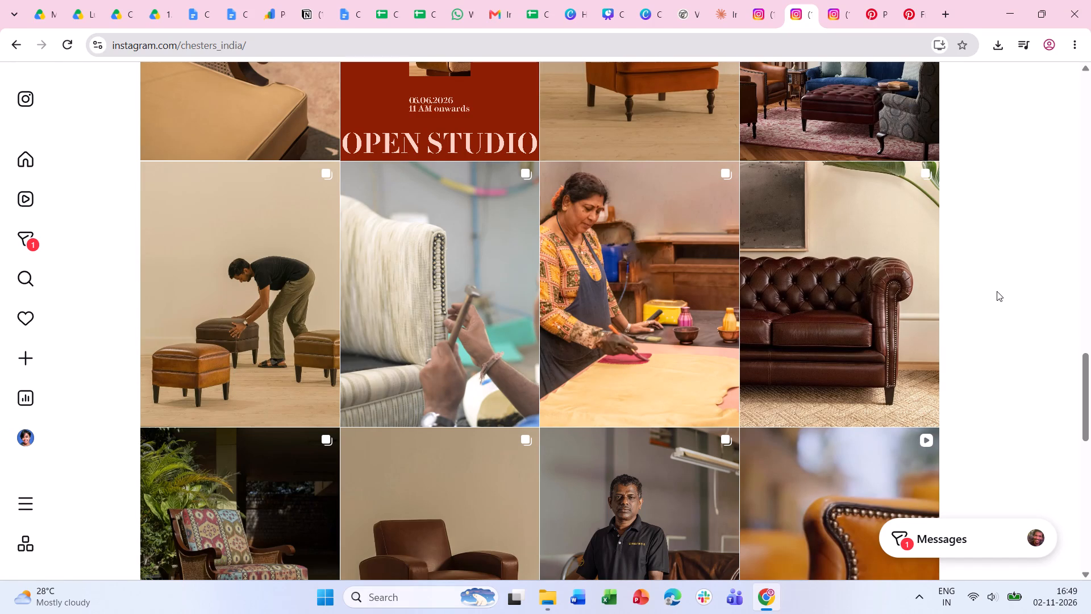
{"action": "scroll", "coordinate": [1000, 285], "scroll_direction": "down", "scroll_amount": 3}
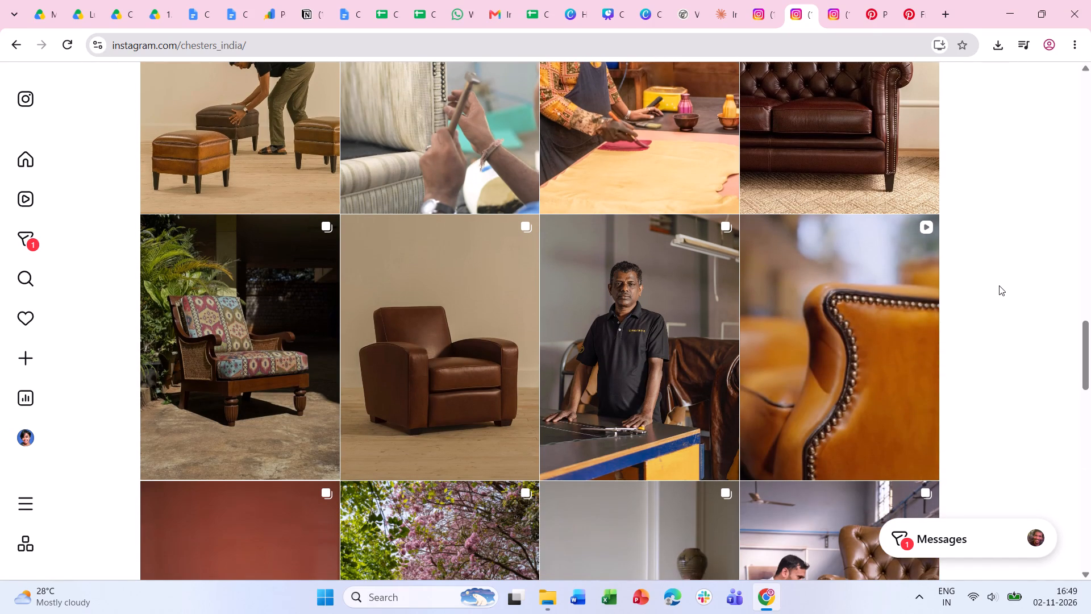
{"action": "scroll", "coordinate": [999, 285], "scroll_direction": "down", "scroll_amount": 10}
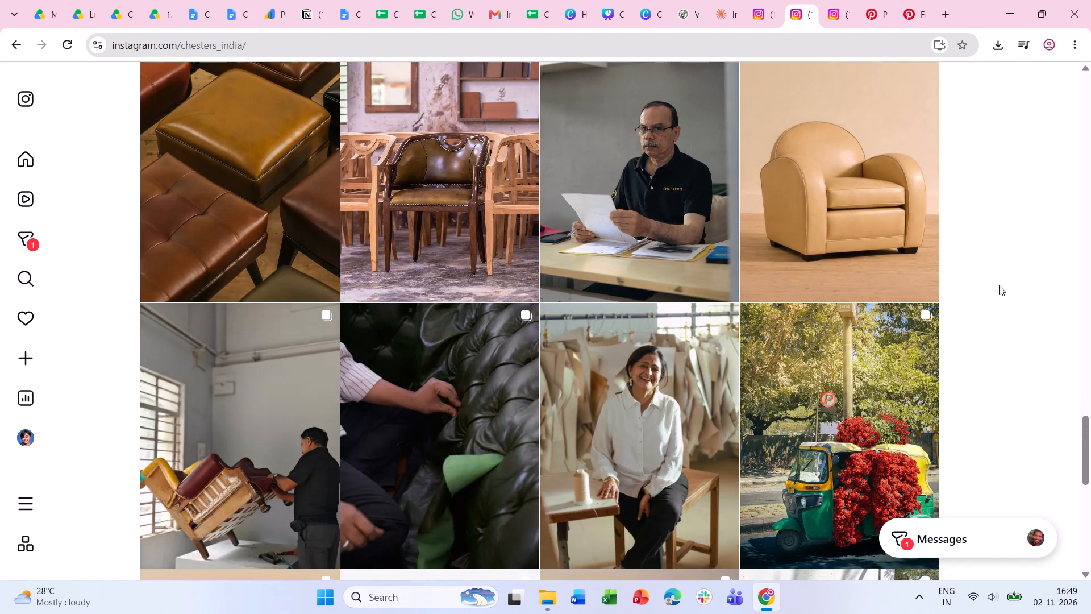
{"action": "scroll", "coordinate": [999, 285], "scroll_direction": "down", "scroll_amount": 5}
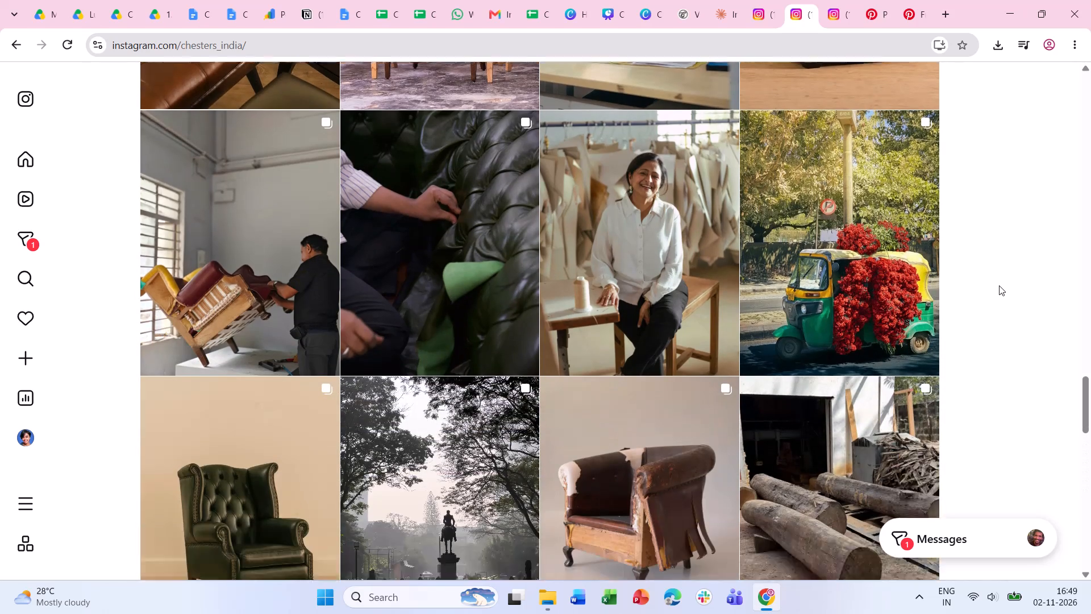
{"action": "scroll", "coordinate": [999, 285], "scroll_direction": "down", "scroll_amount": 5}
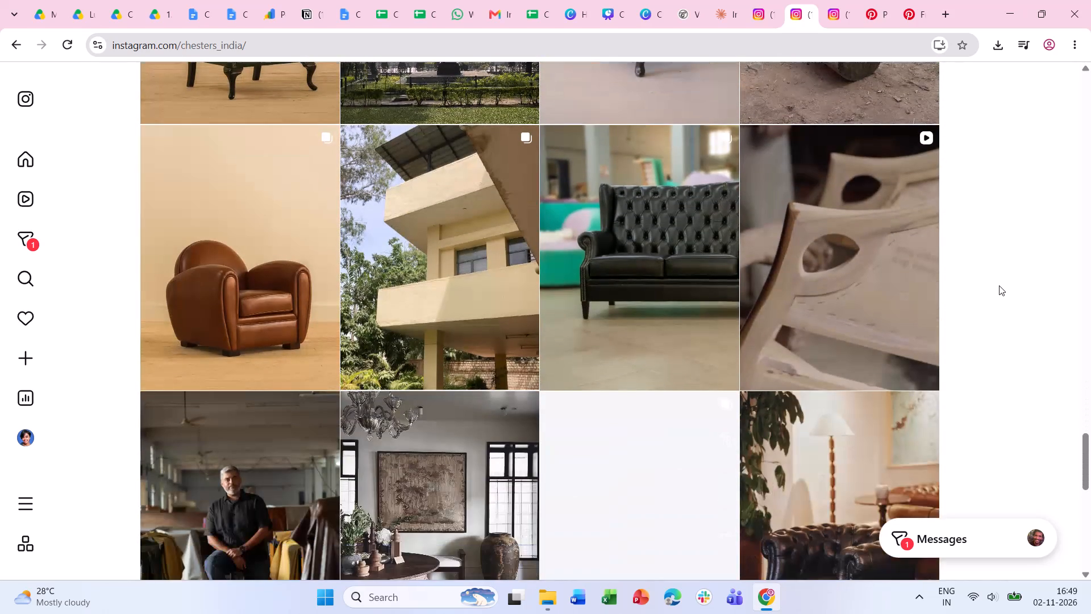
View the images of the chesters_india carousel post about sourcing timber, whose cover shows logs lying on the ground.
{"action": "scroll", "coordinate": [999, 285], "scroll_direction": "up", "scroll_amount": 3}
{"action": "left_click", "coordinate": [826, 280]}
{"action": "left_click", "coordinate": [540, 323]}
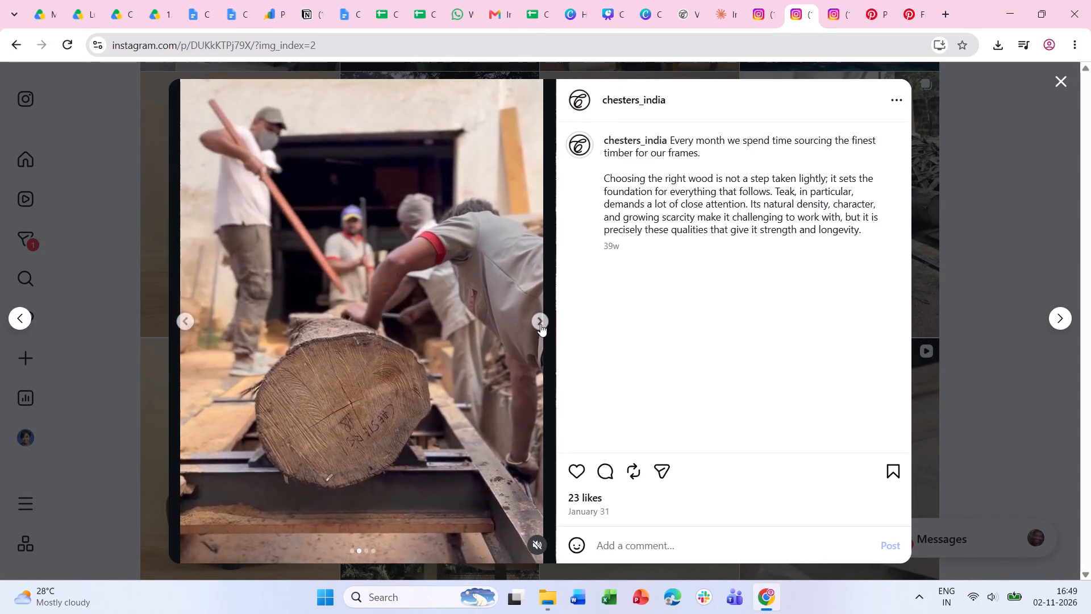
{"action": "left_click", "coordinate": [540, 324]}
{"action": "left_click", "coordinate": [540, 324]}
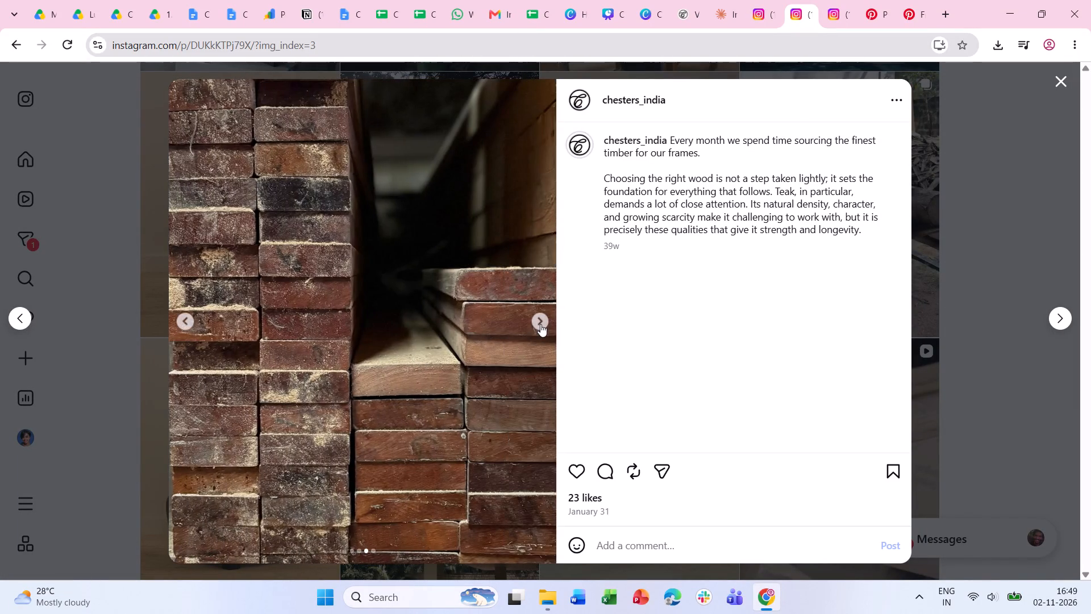
{"action": "left_click", "coordinate": [1065, 82]}
View the chesters_india reel about the making of the Tub Chair, whose cover shows a pale wooden chair frame.
{"action": "scroll", "coordinate": [1041, 302], "scroll_direction": "down", "scroll_amount": 2}
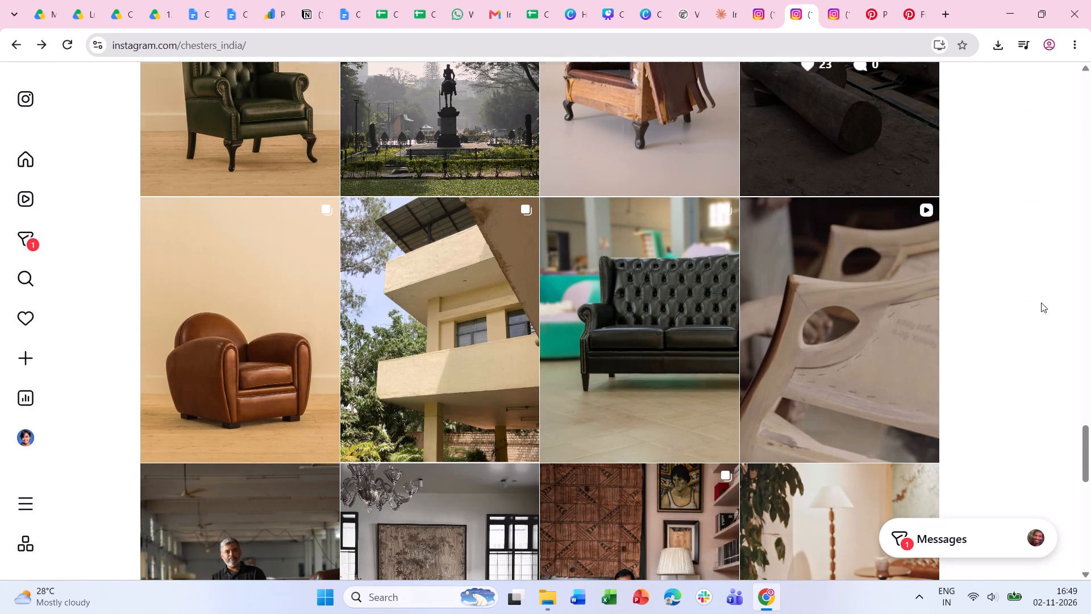
{"action": "scroll", "coordinate": [1040, 304], "scroll_direction": "down", "scroll_amount": 3}
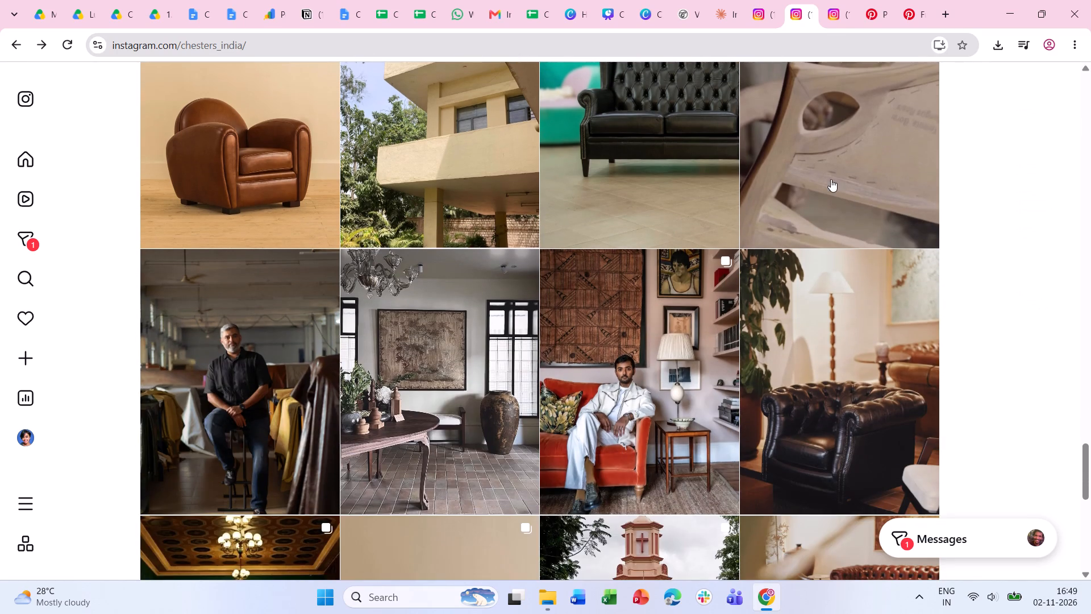
{"action": "left_click", "coordinate": [831, 179]}
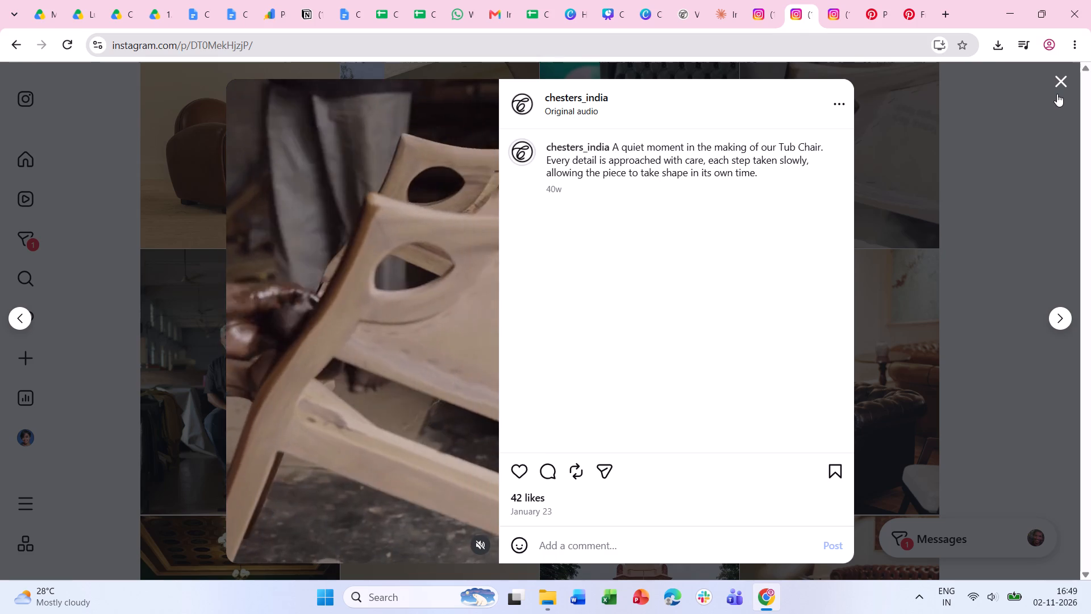
{"action": "left_click", "coordinate": [1057, 94]}
{"action": "left_click", "coordinate": [1059, 86]}
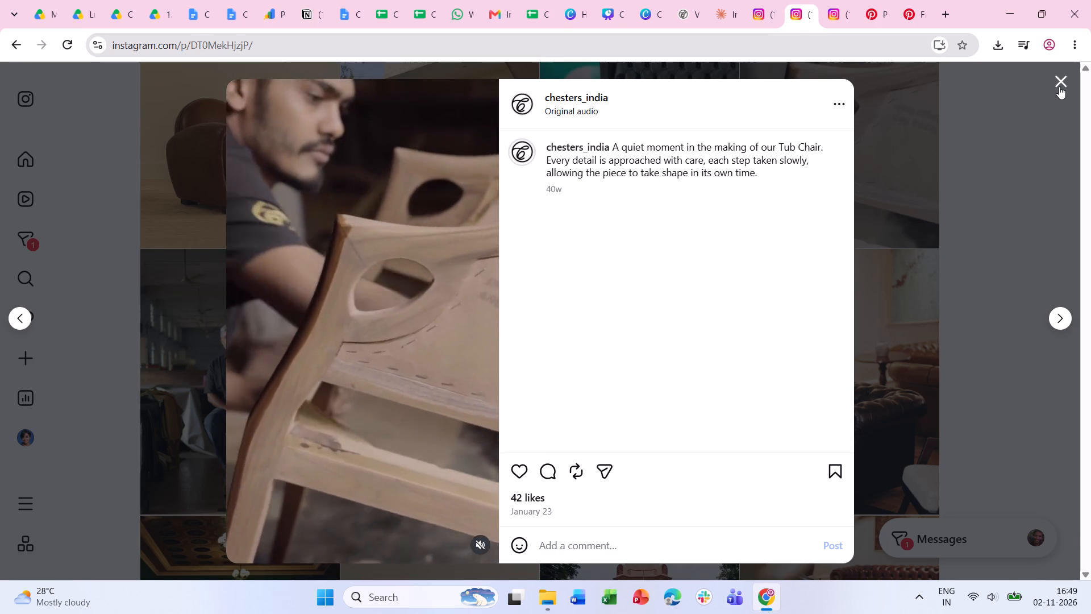
Look through the older chesters_india grid posts, past the EO 2025 and World of Chesterfields posts to the early armchair and sofa photos.
{"action": "scroll", "coordinate": [1042, 225], "scroll_direction": "down", "scroll_amount": 3}
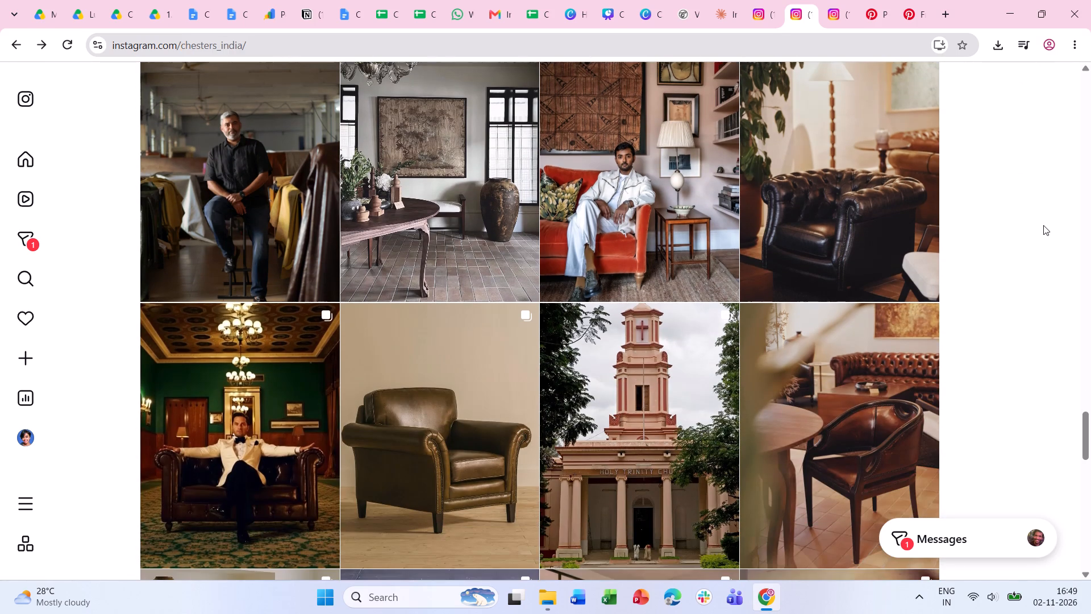
{"action": "scroll", "coordinate": [1043, 225], "scroll_direction": "down", "scroll_amount": 5}
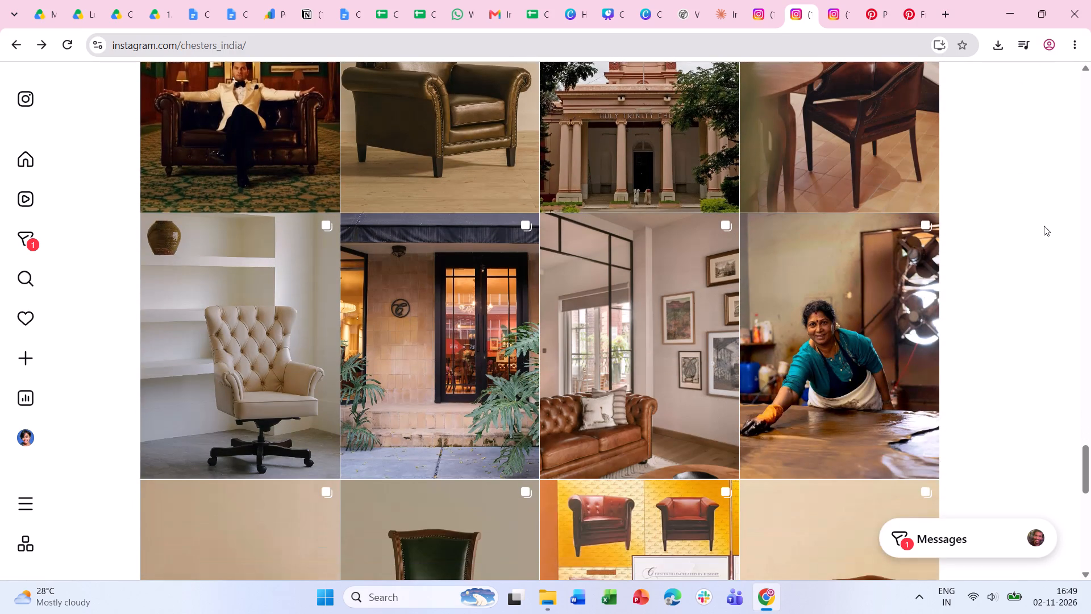
{"action": "scroll", "coordinate": [1044, 226], "scroll_direction": "down", "scroll_amount": 6}
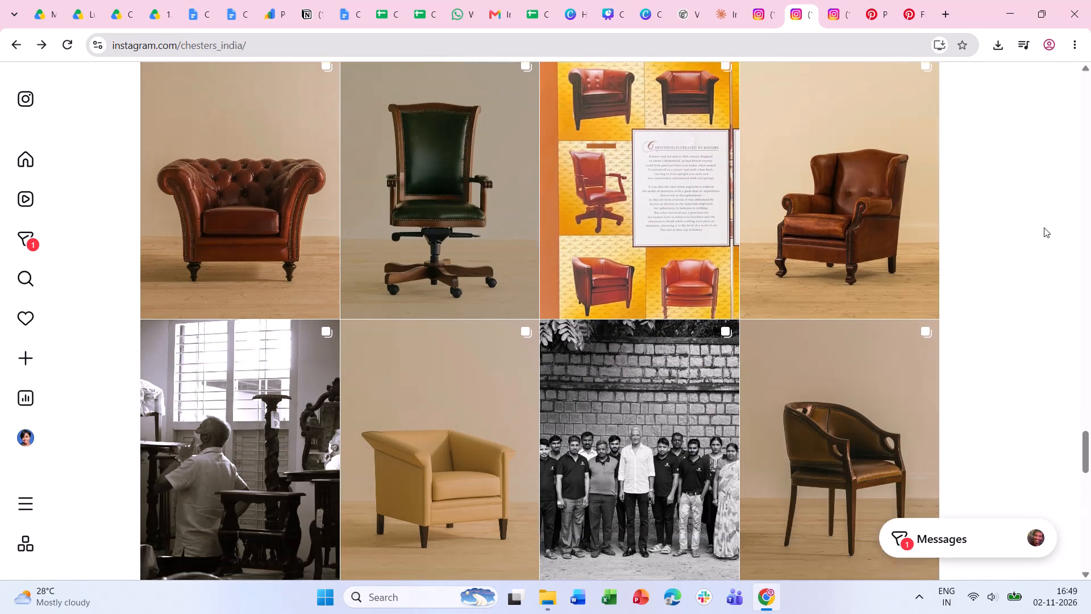
{"action": "scroll", "coordinate": [1045, 226], "scroll_direction": "down", "scroll_amount": 13}
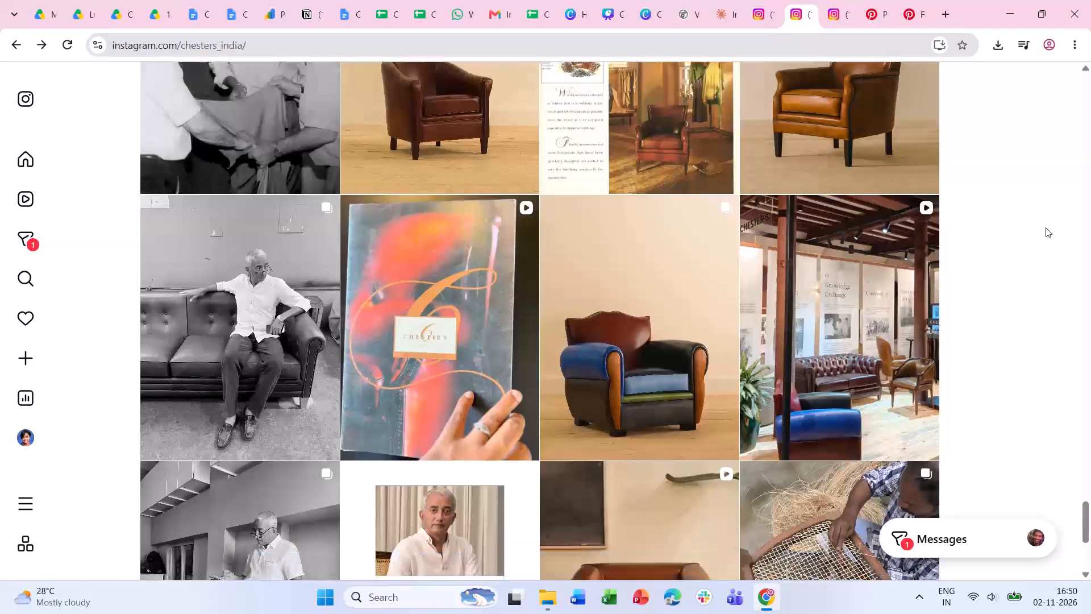
{"action": "scroll", "coordinate": [1046, 227], "scroll_direction": "down", "scroll_amount": 7}
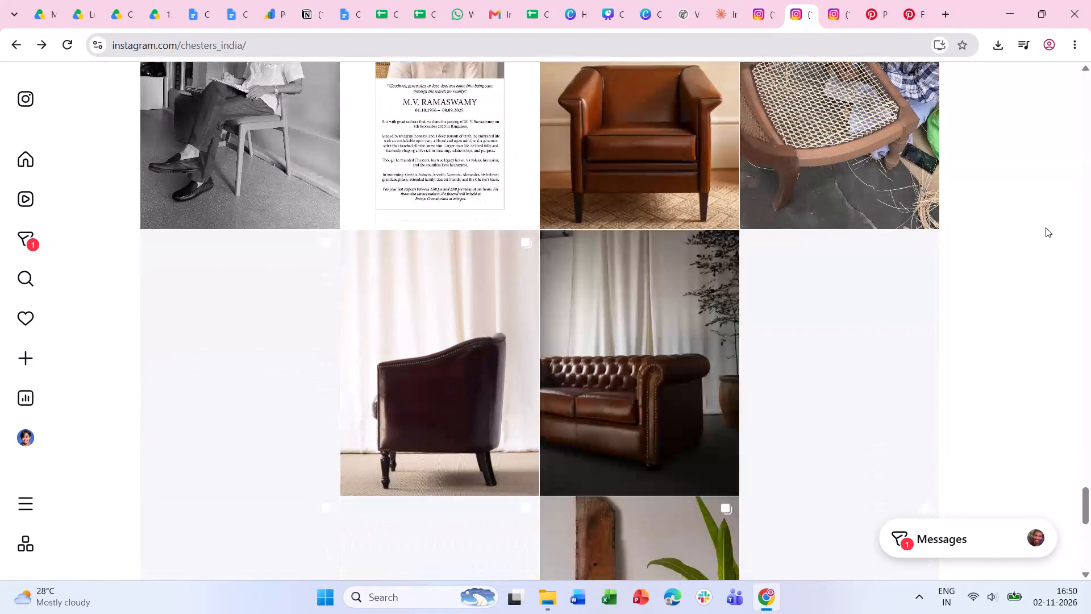
{"action": "scroll", "coordinate": [1046, 227], "scroll_direction": "down", "scroll_amount": 7}
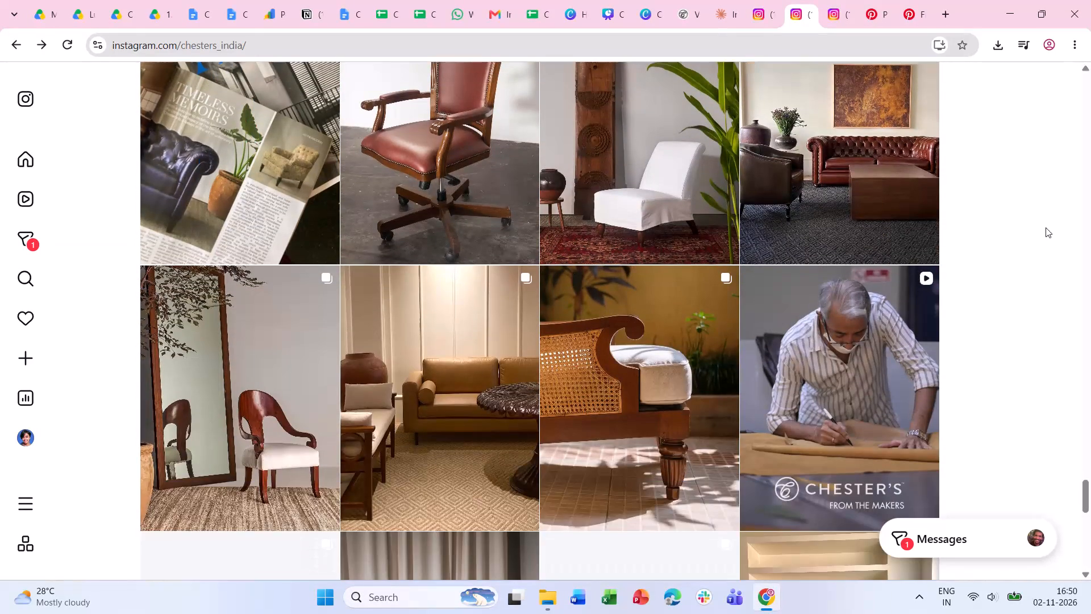
{"action": "scroll", "coordinate": [1046, 227], "scroll_direction": "down", "scroll_amount": 8}
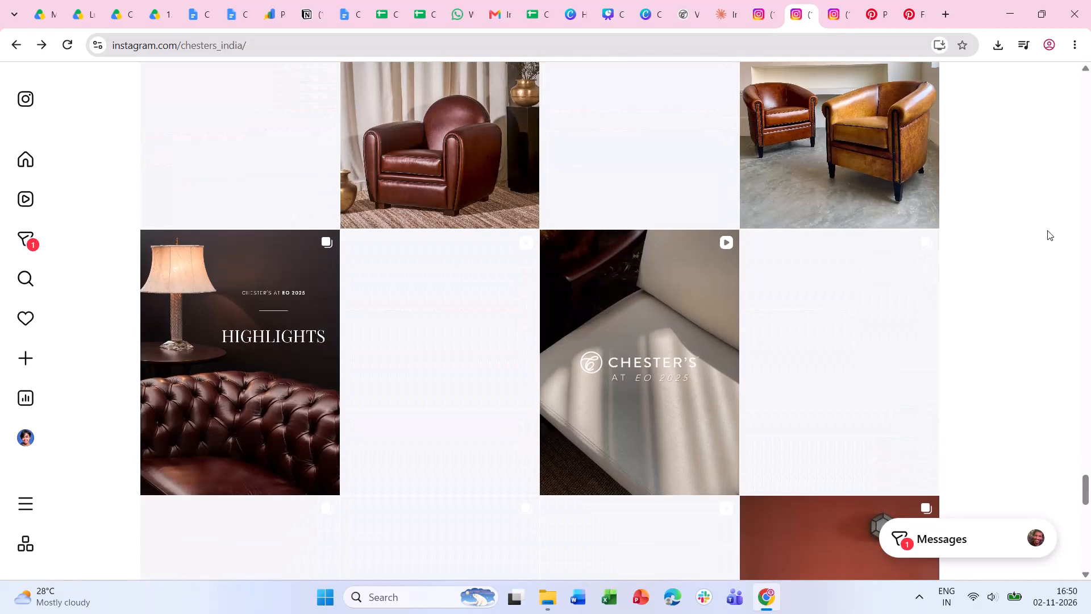
{"action": "scroll", "coordinate": [1047, 230], "scroll_direction": "down", "scroll_amount": 1}
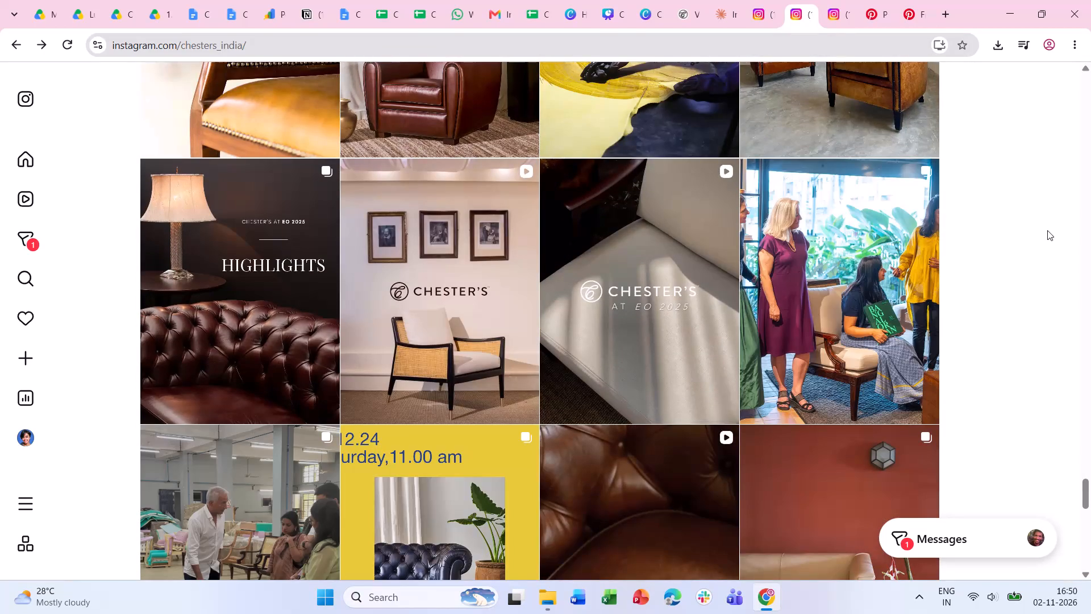
{"action": "scroll", "coordinate": [1047, 230], "scroll_direction": "down", "scroll_amount": 8}
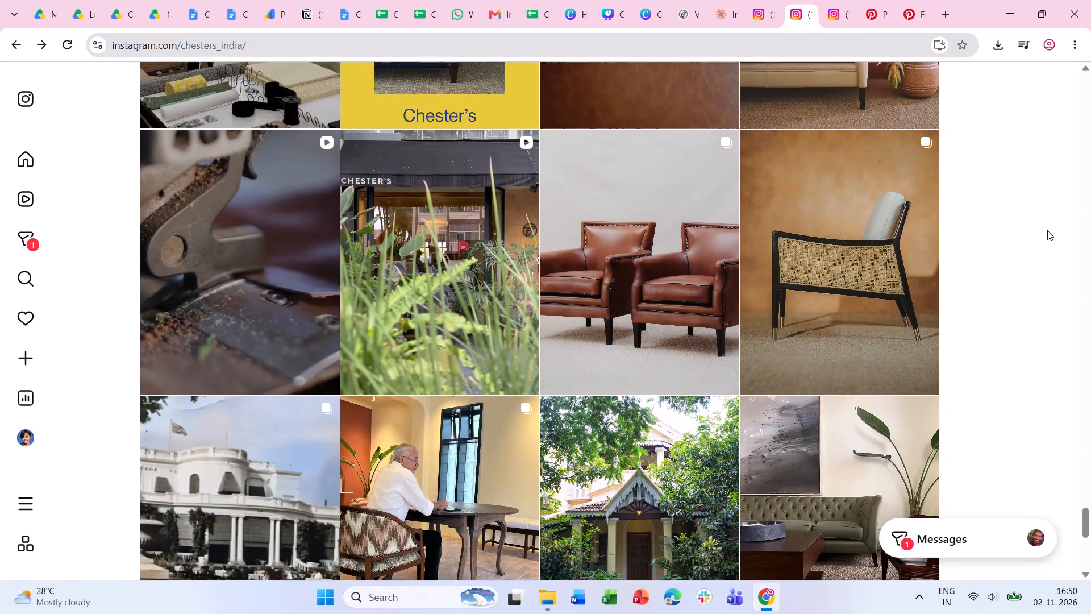
{"action": "scroll", "coordinate": [1047, 230], "scroll_direction": "down", "scroll_amount": 10}
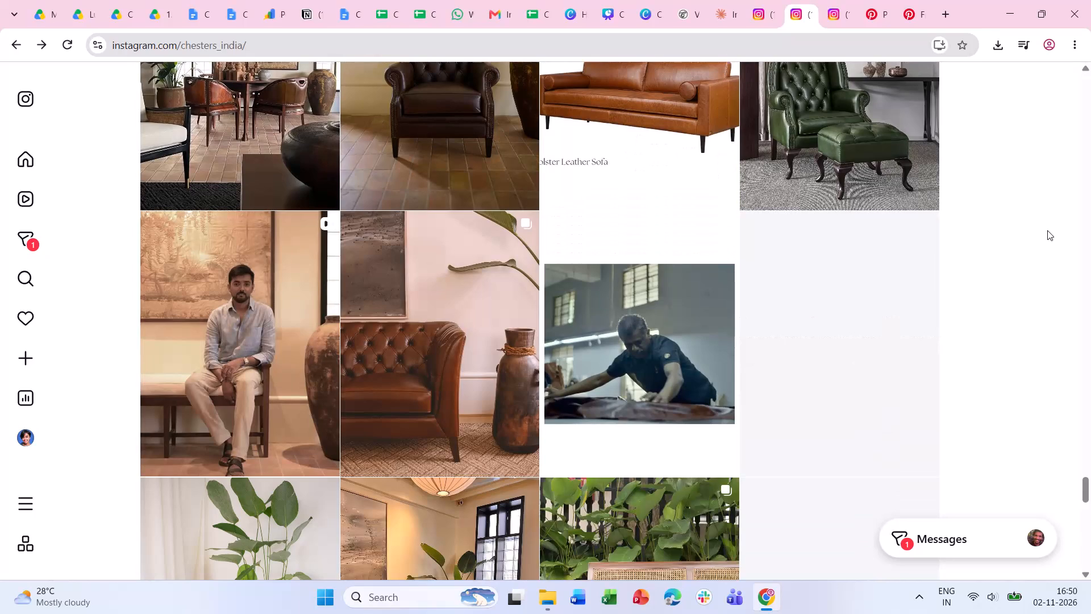
{"action": "scroll", "coordinate": [1047, 230], "scroll_direction": "down", "scroll_amount": 5}
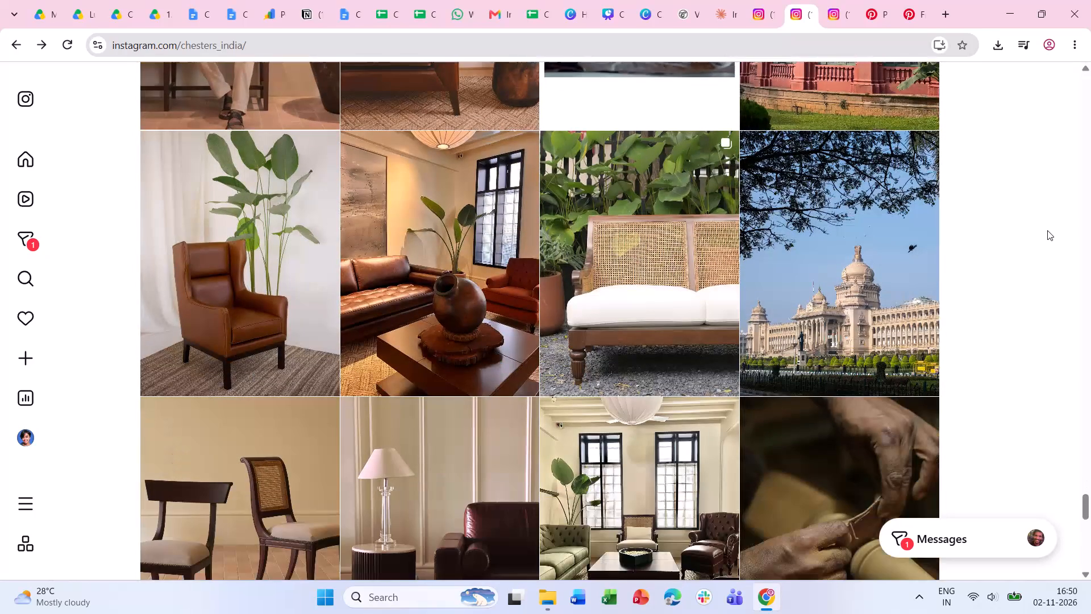
{"action": "scroll", "coordinate": [1047, 230], "scroll_direction": "down", "scroll_amount": 6}
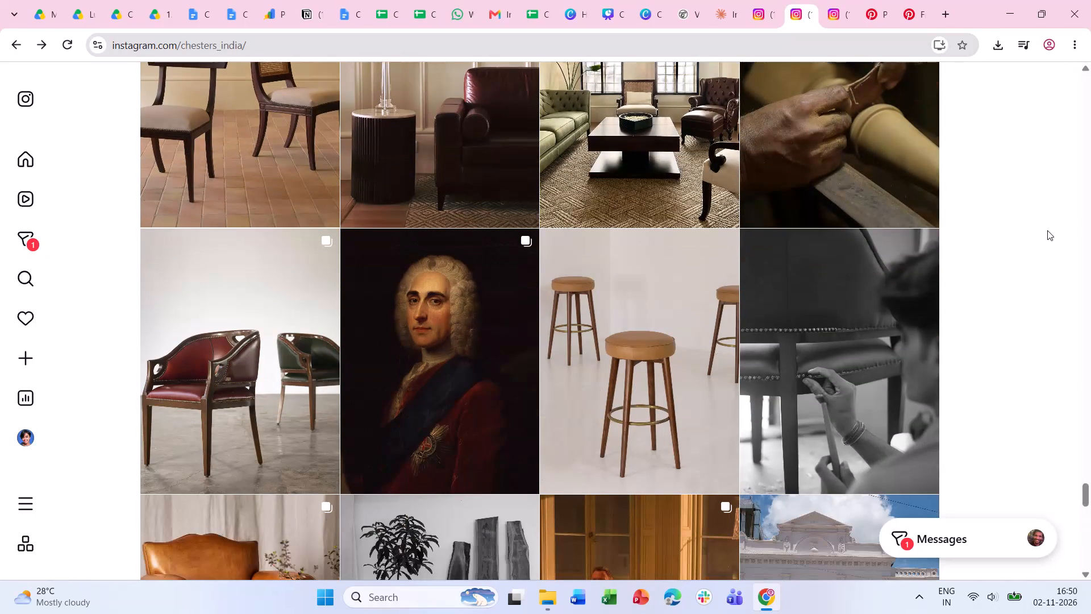
{"action": "scroll", "coordinate": [1047, 230], "scroll_direction": "down", "scroll_amount": 4}
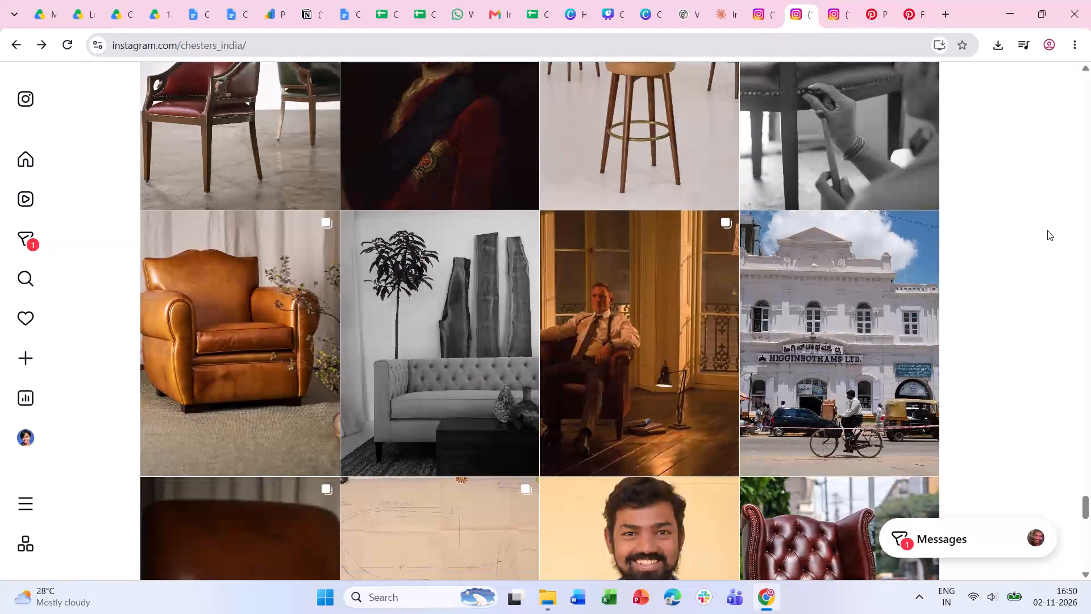
{"action": "scroll", "coordinate": [1047, 230], "scroll_direction": "down", "scroll_amount": 8}
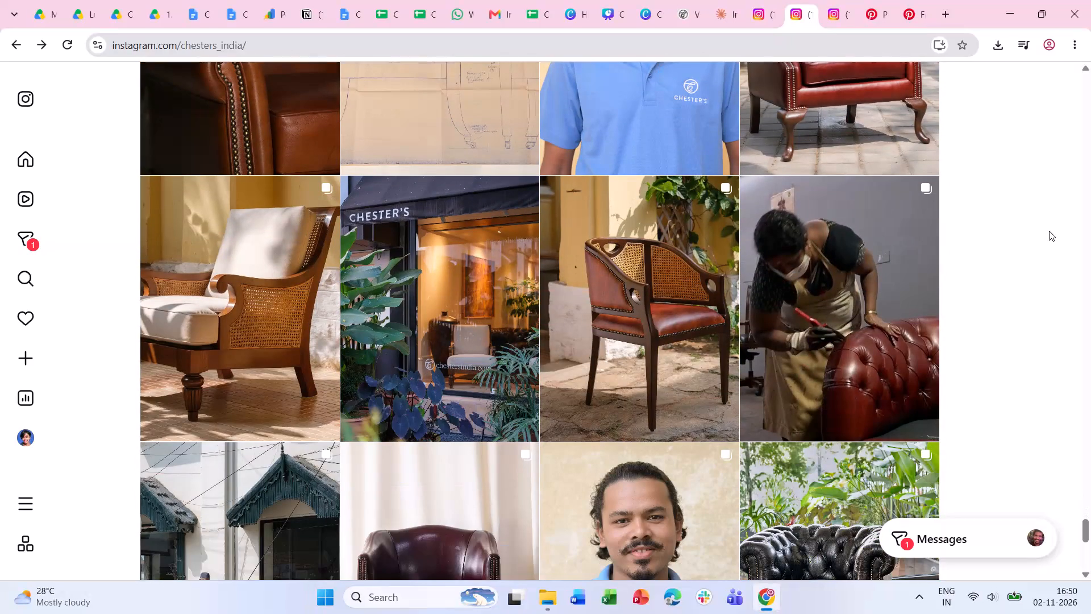
{"action": "scroll", "coordinate": [1049, 231], "scroll_direction": "down", "scroll_amount": 2}
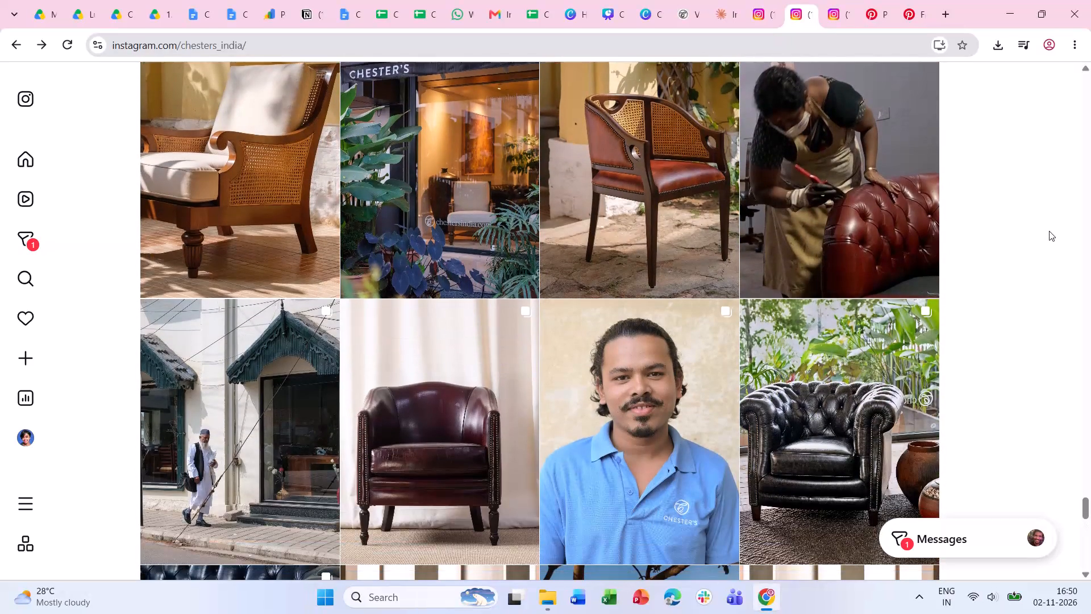
{"action": "scroll", "coordinate": [1049, 231], "scroll_direction": "down", "scroll_amount": 8}
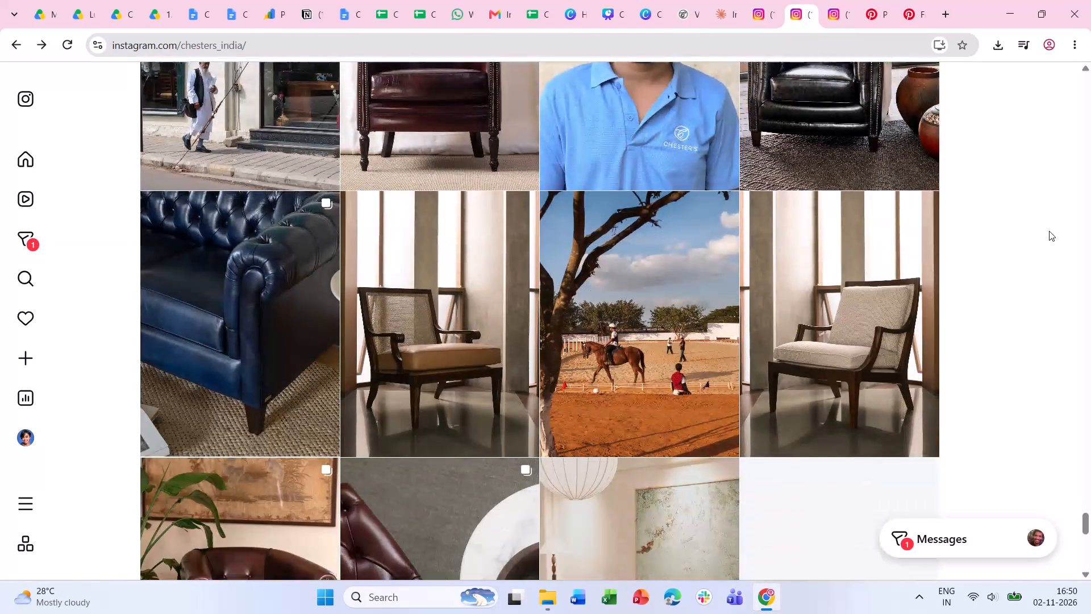
{"action": "scroll", "coordinate": [1049, 231], "scroll_direction": "down", "scroll_amount": 7}
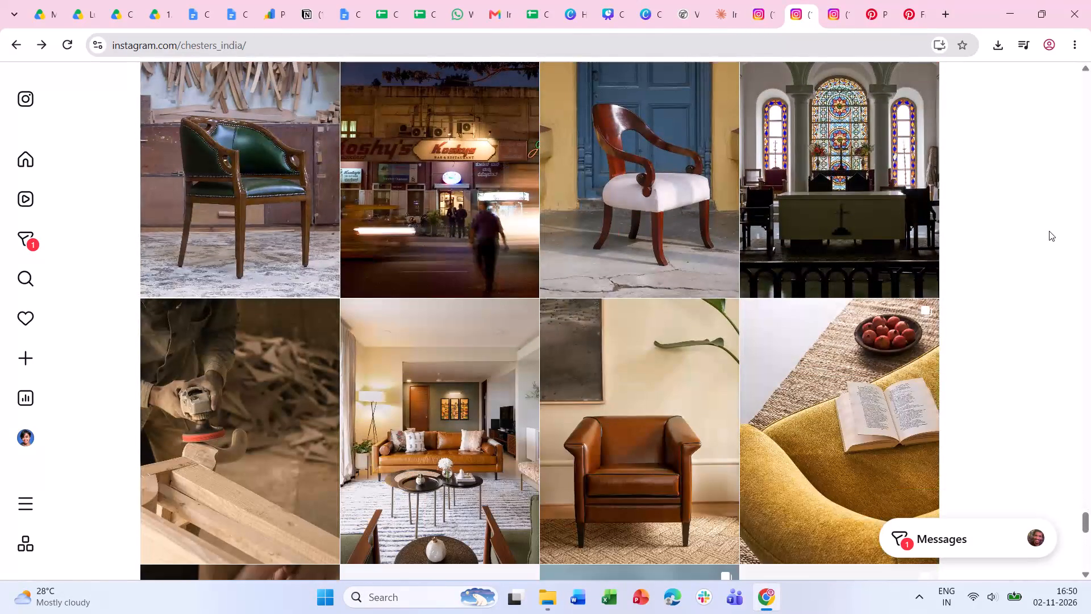
{"action": "scroll", "coordinate": [1049, 231], "scroll_direction": "down", "scroll_amount": 10}
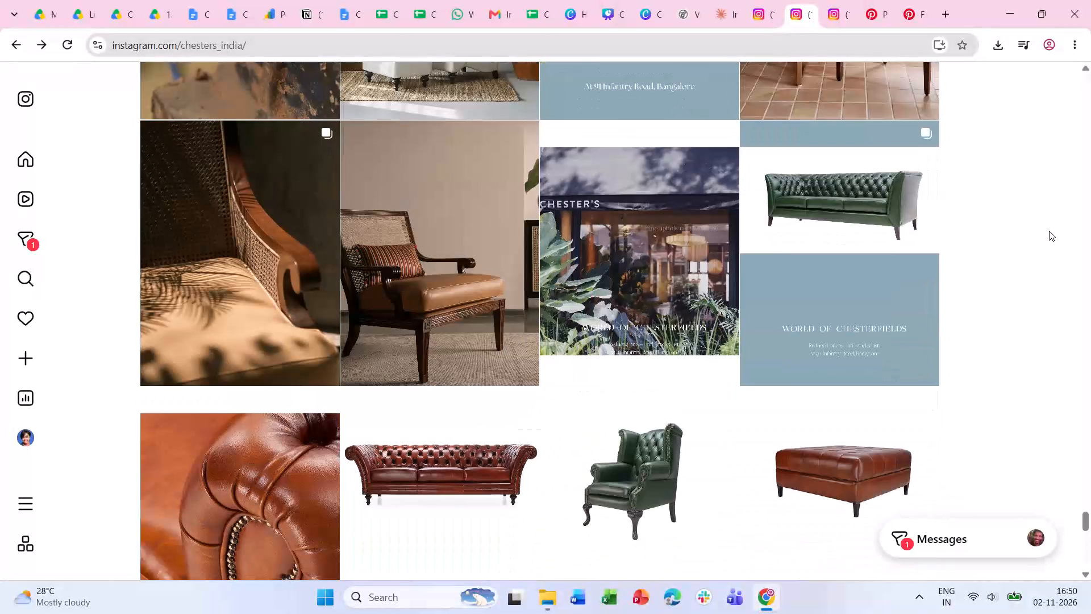
{"action": "scroll", "coordinate": [1049, 231], "scroll_direction": "down", "scroll_amount": 10}
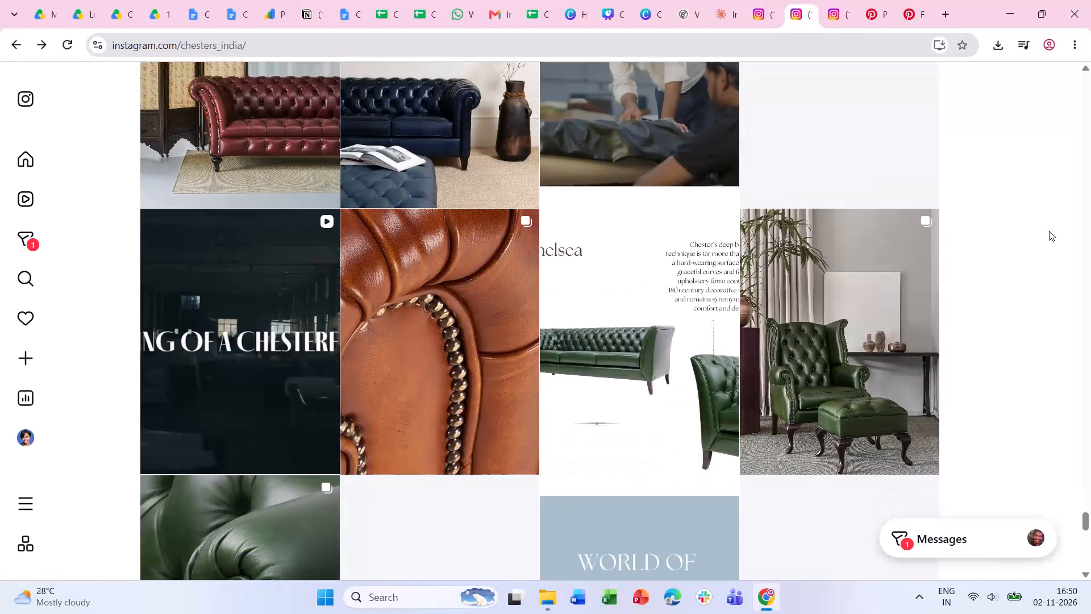
{"action": "scroll", "coordinate": [1049, 231], "scroll_direction": "down", "scroll_amount": 5}
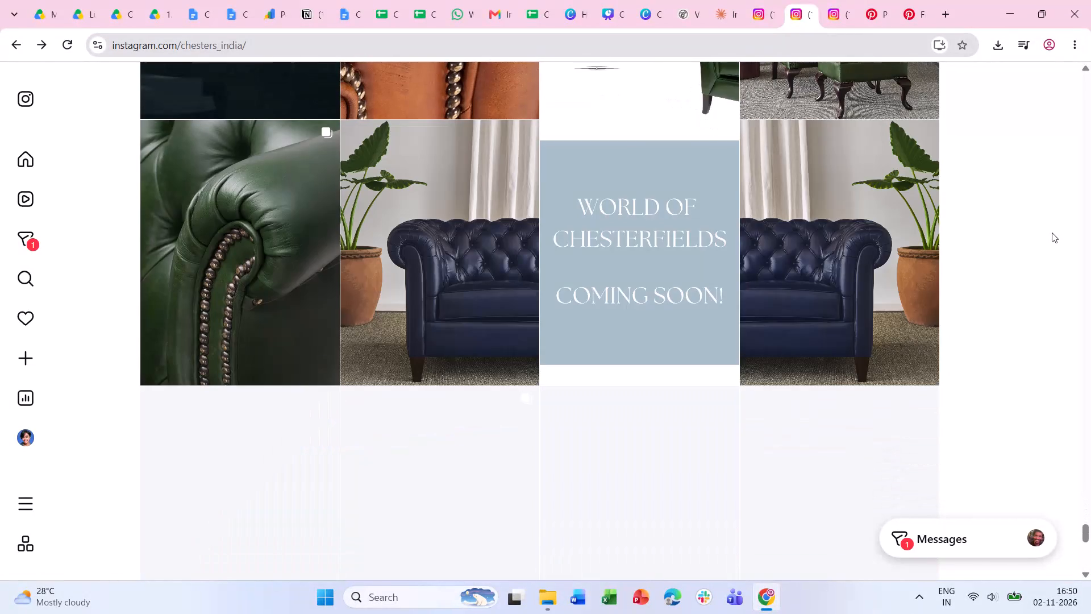
{"action": "scroll", "coordinate": [1052, 233], "scroll_direction": "down", "scroll_amount": 7}
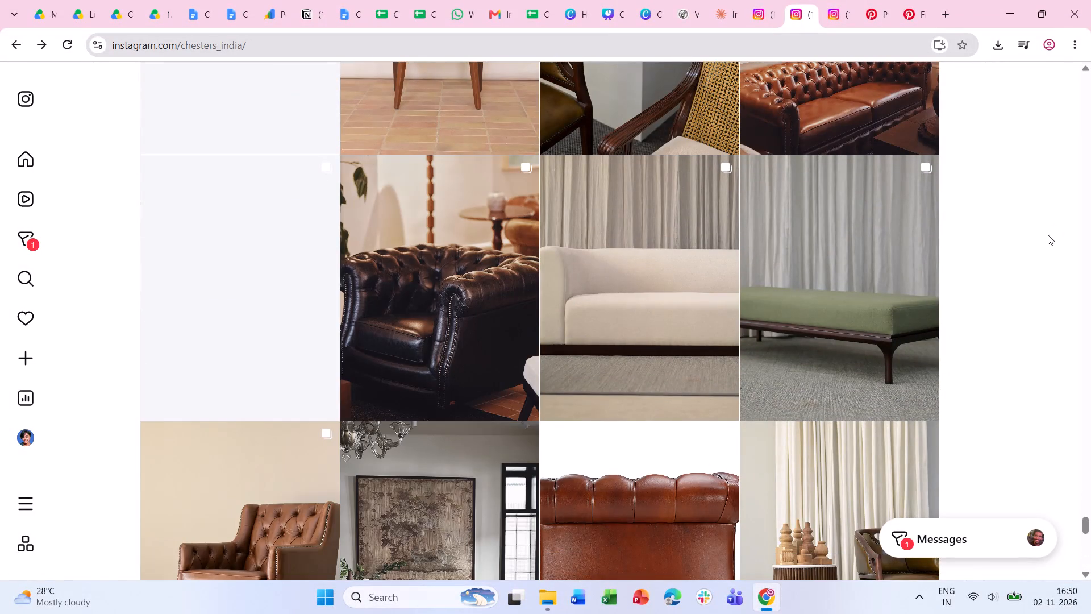
{"action": "scroll", "coordinate": [1044, 240], "scroll_direction": "down", "scroll_amount": 6}
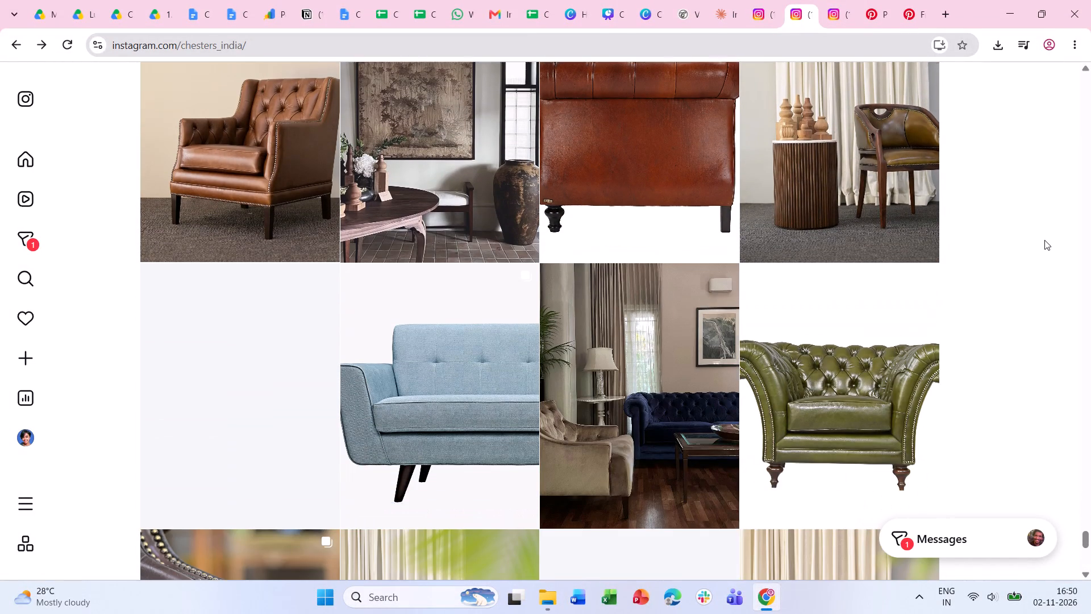
{"action": "scroll", "coordinate": [1044, 240], "scroll_direction": "down", "scroll_amount": 8}
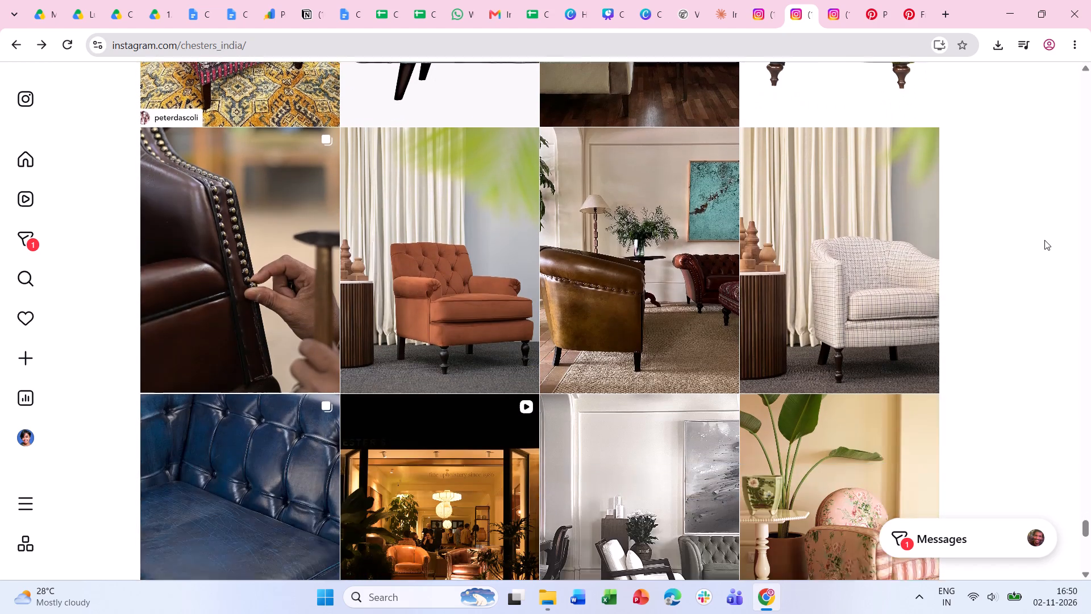
{"action": "scroll", "coordinate": [1044, 240], "scroll_direction": "down", "scroll_amount": 1}
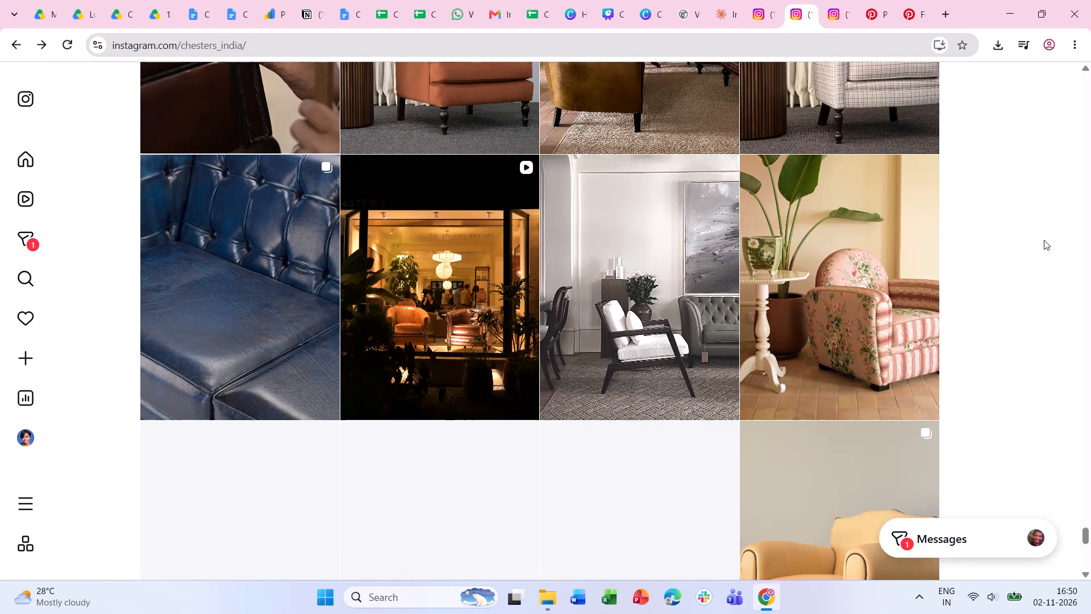
{"action": "left_click_drag", "start_coordinate": [1083, 541], "coordinate": [1078, 85]}
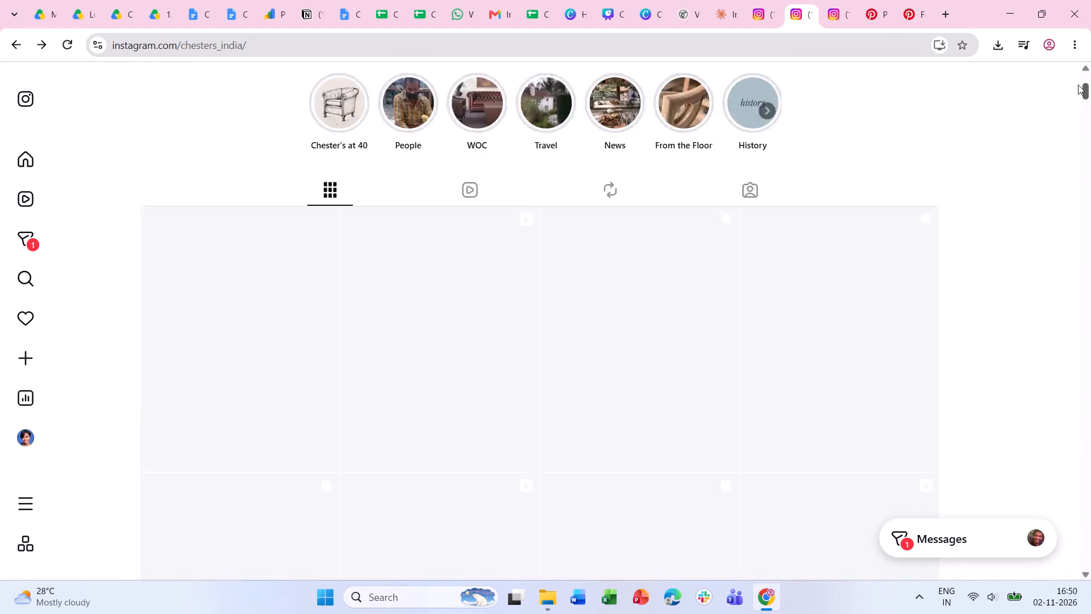
{"action": "left_click_drag", "start_coordinate": [1078, 85], "coordinate": [1080, 78]}
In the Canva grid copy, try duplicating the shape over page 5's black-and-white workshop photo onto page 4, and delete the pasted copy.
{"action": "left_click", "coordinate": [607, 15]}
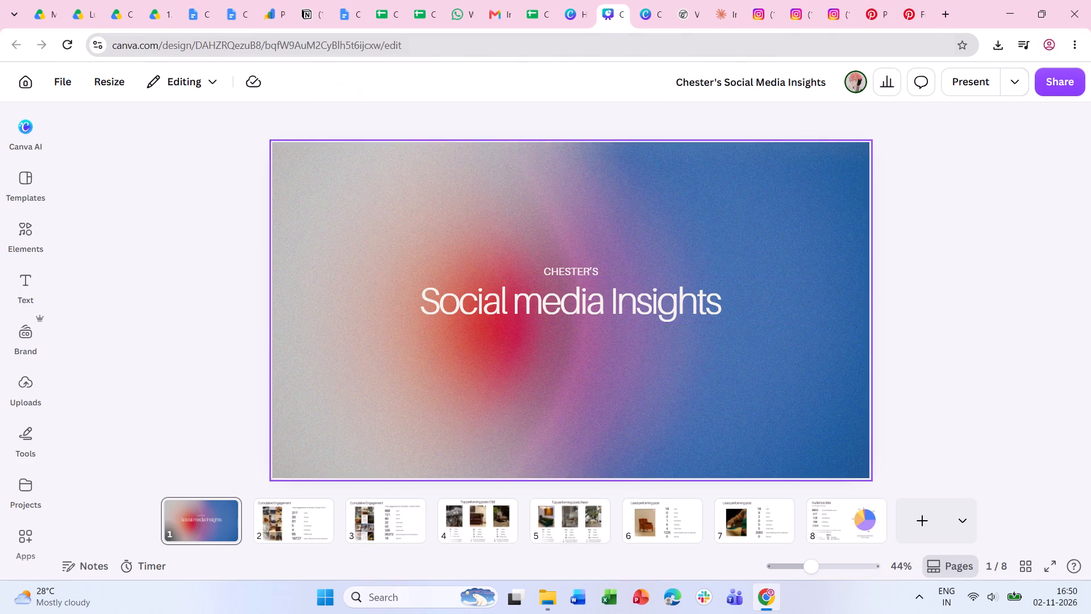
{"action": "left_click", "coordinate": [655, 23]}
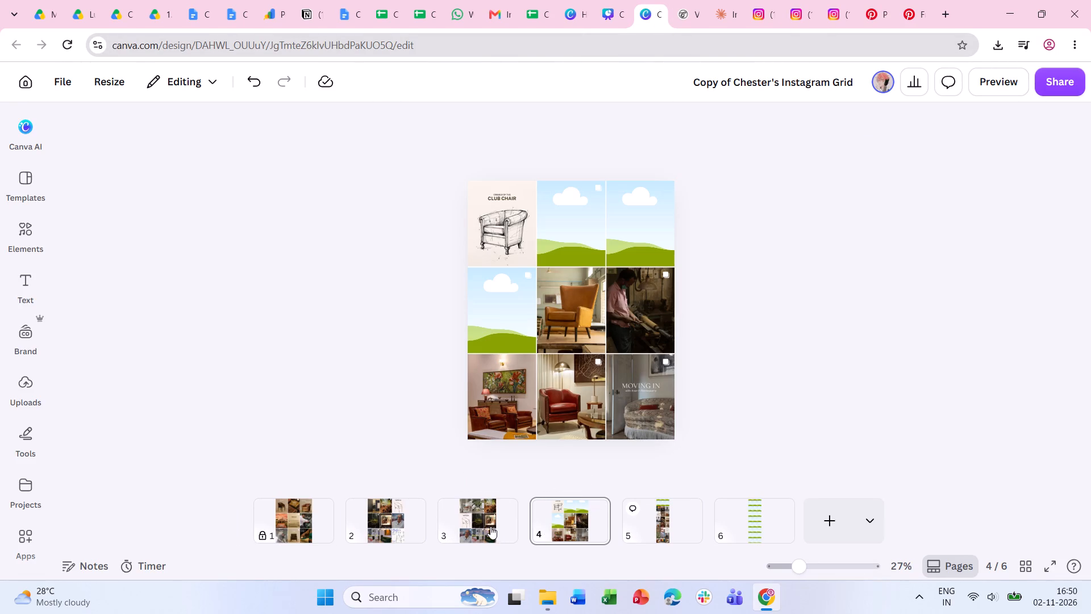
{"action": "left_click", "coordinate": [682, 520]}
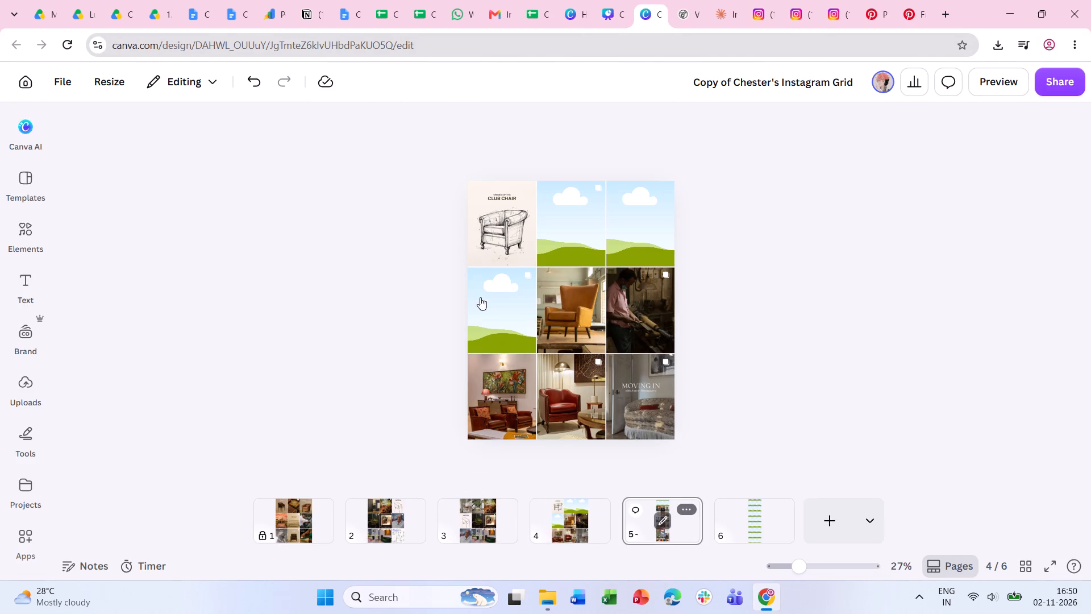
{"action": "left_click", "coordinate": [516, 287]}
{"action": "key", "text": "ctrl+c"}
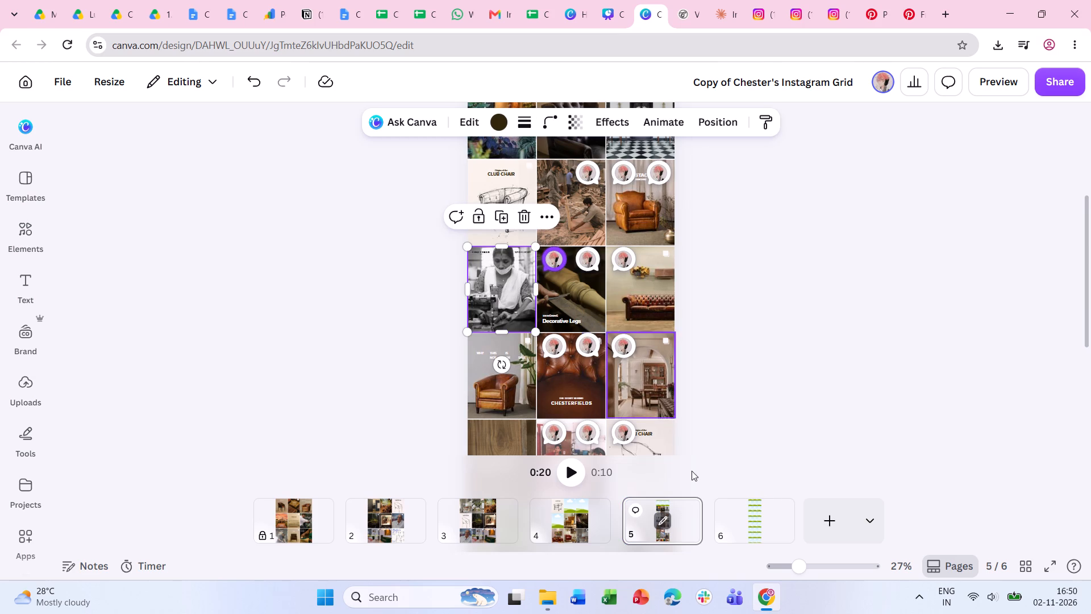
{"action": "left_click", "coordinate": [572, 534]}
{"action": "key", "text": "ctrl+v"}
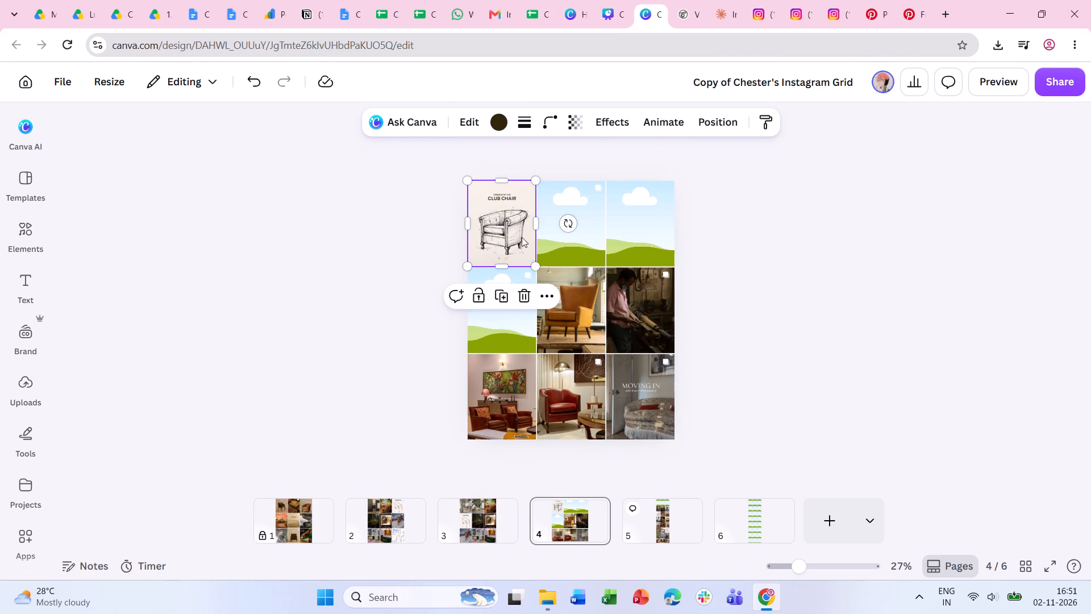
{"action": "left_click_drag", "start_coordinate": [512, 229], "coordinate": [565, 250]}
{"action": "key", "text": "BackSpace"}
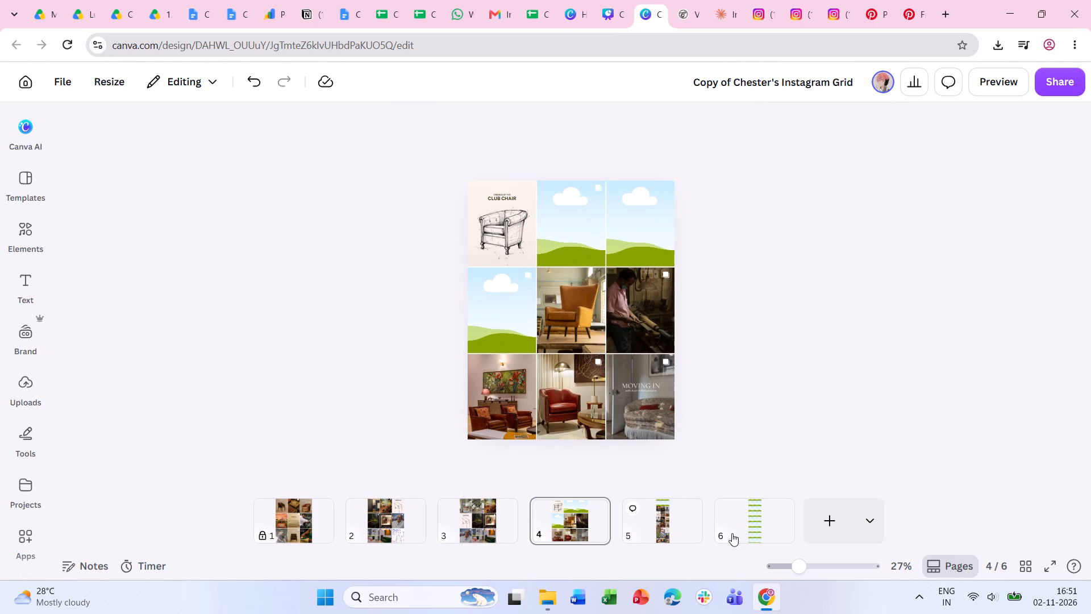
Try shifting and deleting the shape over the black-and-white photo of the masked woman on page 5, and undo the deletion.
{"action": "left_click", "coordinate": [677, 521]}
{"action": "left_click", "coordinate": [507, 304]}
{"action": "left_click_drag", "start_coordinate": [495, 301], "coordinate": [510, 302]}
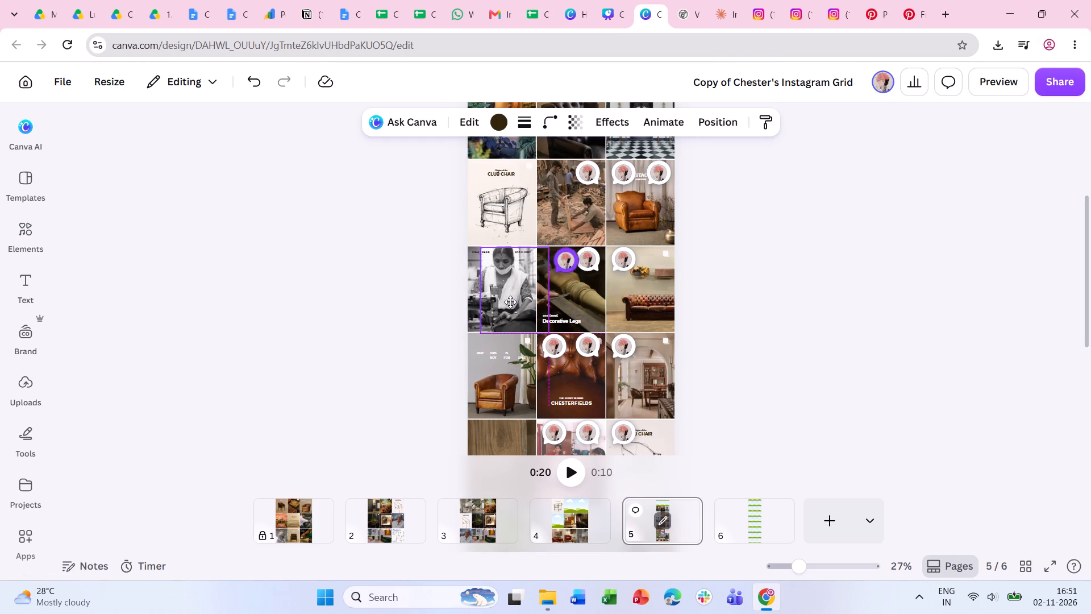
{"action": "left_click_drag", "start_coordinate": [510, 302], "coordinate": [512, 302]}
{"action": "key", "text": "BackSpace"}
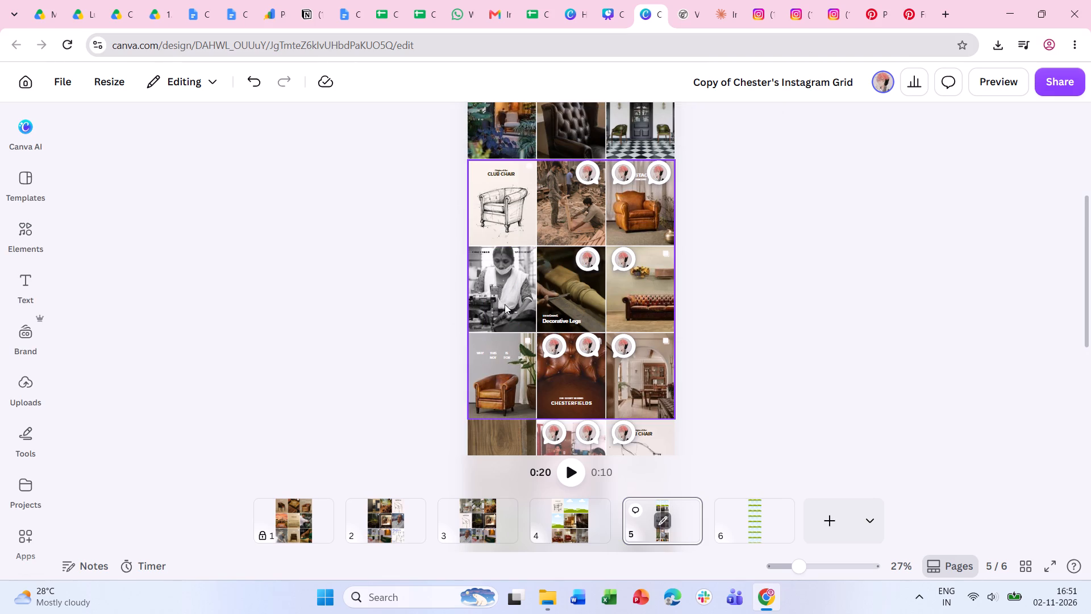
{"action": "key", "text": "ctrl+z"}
Select the black-and-white photo of the masked woman in page 5's grid.
{"action": "left_click", "coordinate": [477, 296]}
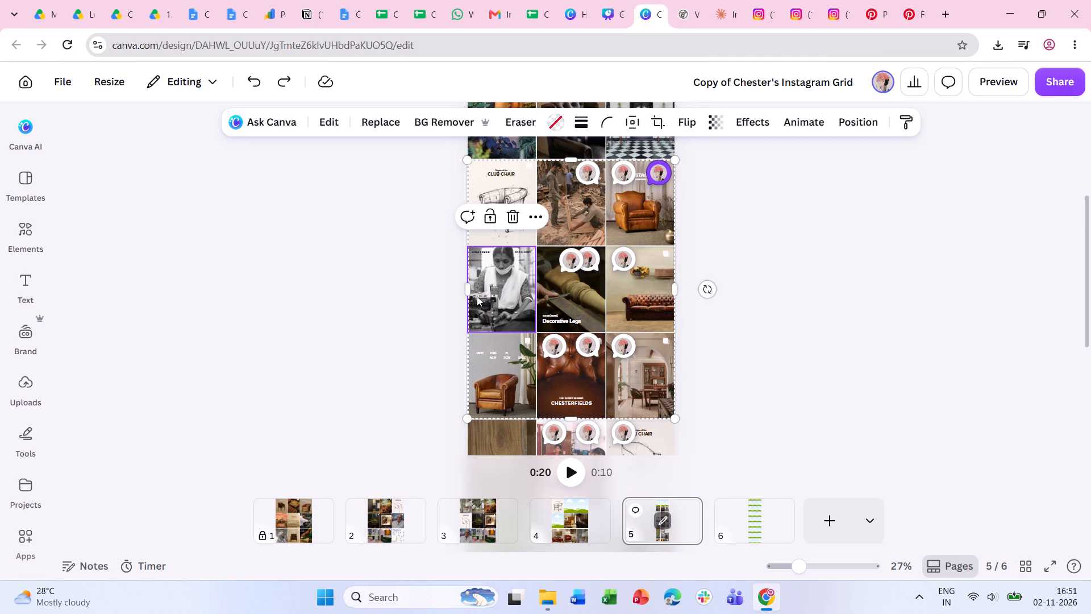
In the Canva design, copy the nine-photo grid containing the woman at the sewing machine from page 5 onto page 4.
{"action": "key", "text": "ctrl+c"}
{"action": "left_click", "coordinate": [586, 521]}
{"action": "key", "text": "ctrl+v"}
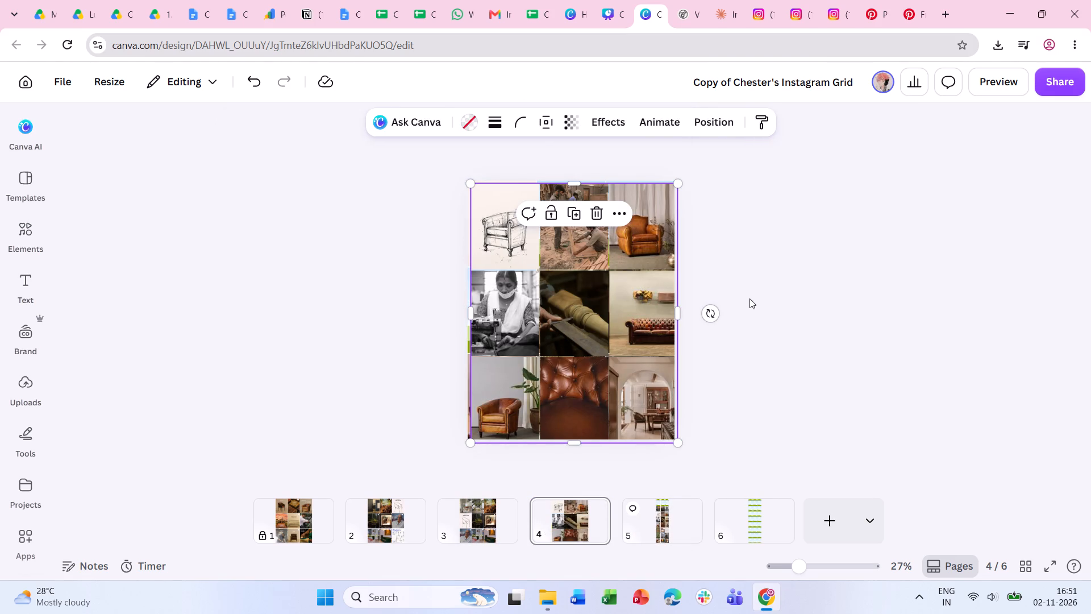
{"action": "key", "text": "ctrl+z"}
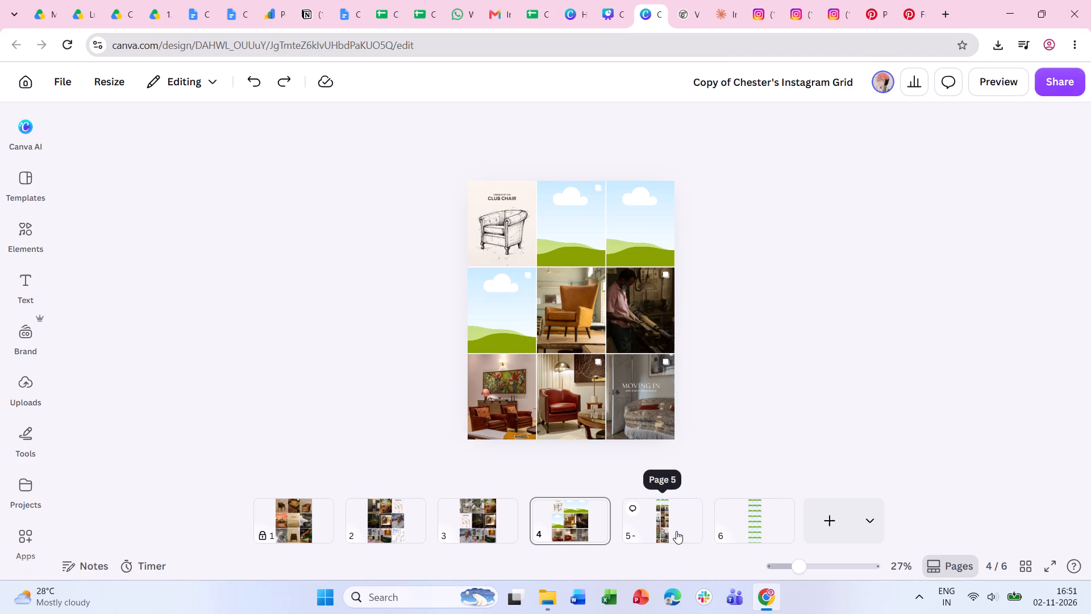
{"action": "key", "text": "ctrl+shift+z"}
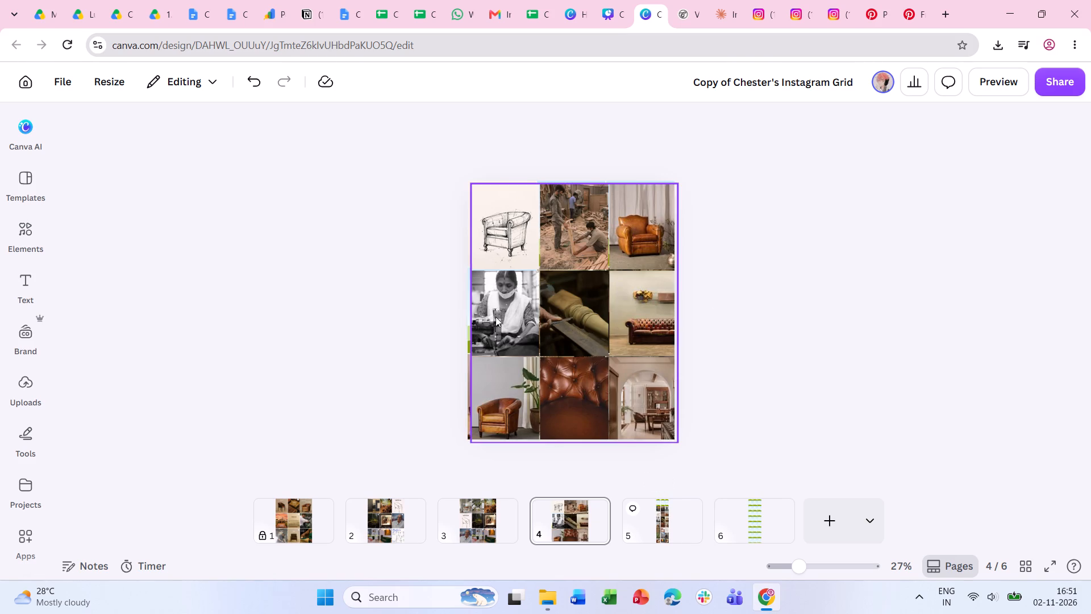
Detach the black-and-white photo of the woman at the sewing machine from the pasted grid on page 4.
{"action": "left_click", "coordinate": [495, 317]}
{"action": "right_click", "coordinate": [499, 316]}
{"action": "left_click", "coordinate": [589, 486]}
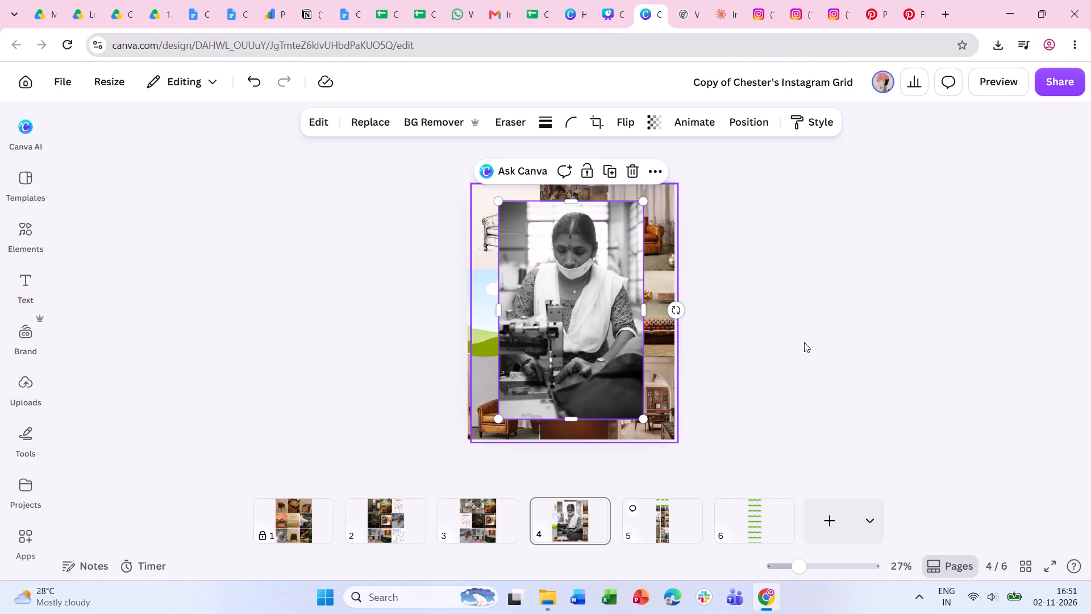
Delete the pasted nine-photo grid from page 4, keeping the detached sewing-machine photo.
{"action": "left_click", "coordinate": [807, 340]}
{"action": "left_click", "coordinate": [662, 264]}
{"action": "key", "text": "BackSpace"}
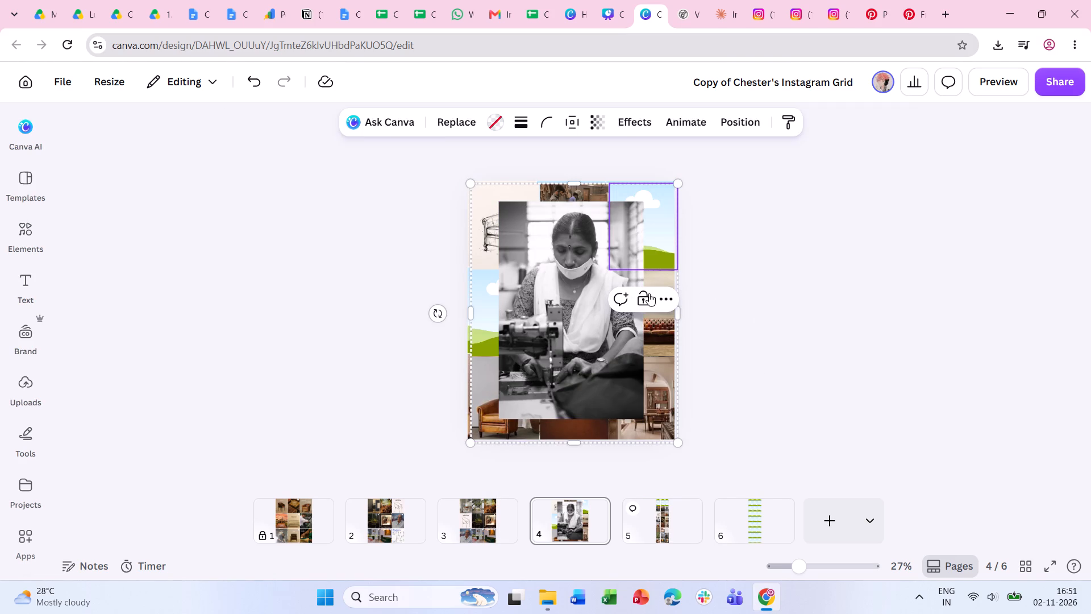
{"action": "left_click", "coordinate": [659, 280]}
{"action": "left_click", "coordinate": [676, 277]}
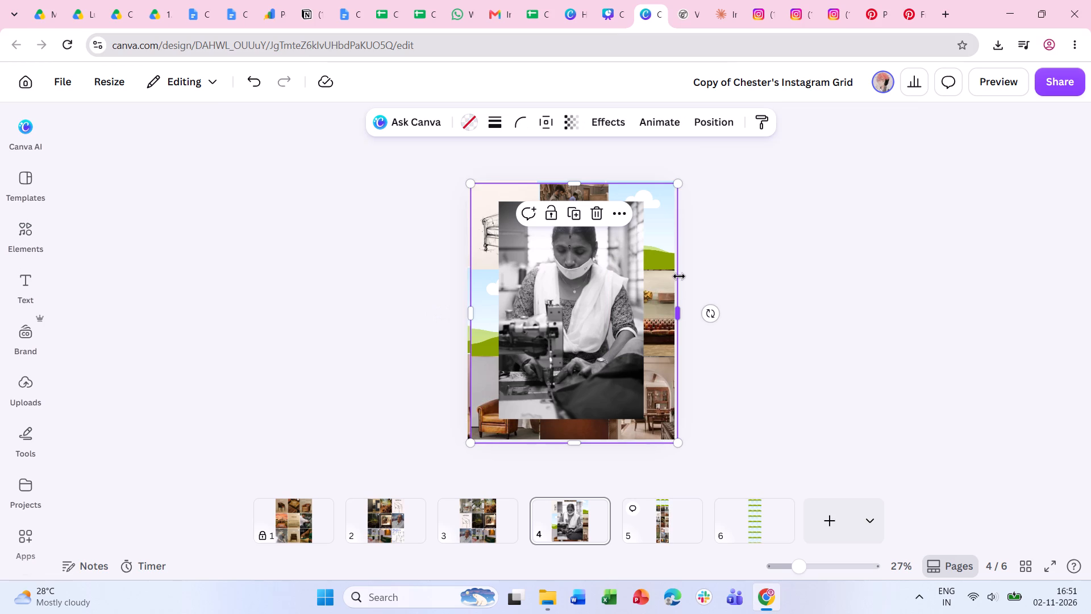
{"action": "key", "text": "BackSpace"}
Place the sewing-machine photo into the empty first cell of page 4's middle row.
{"action": "left_click_drag", "start_coordinate": [613, 292], "coordinate": [501, 310]}
{"action": "left_click", "coordinate": [802, 302]}
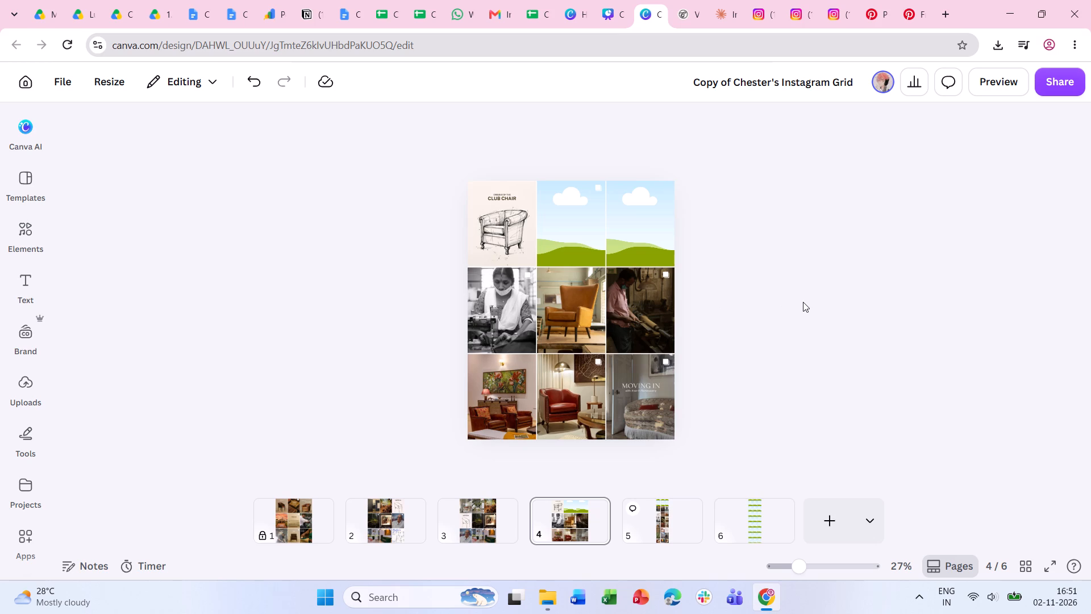
Undo the sewing-machine photo's placement in page 4's middle row and place it in the last cell of the top row instead.
{"action": "key", "text": "ctrl+z"}
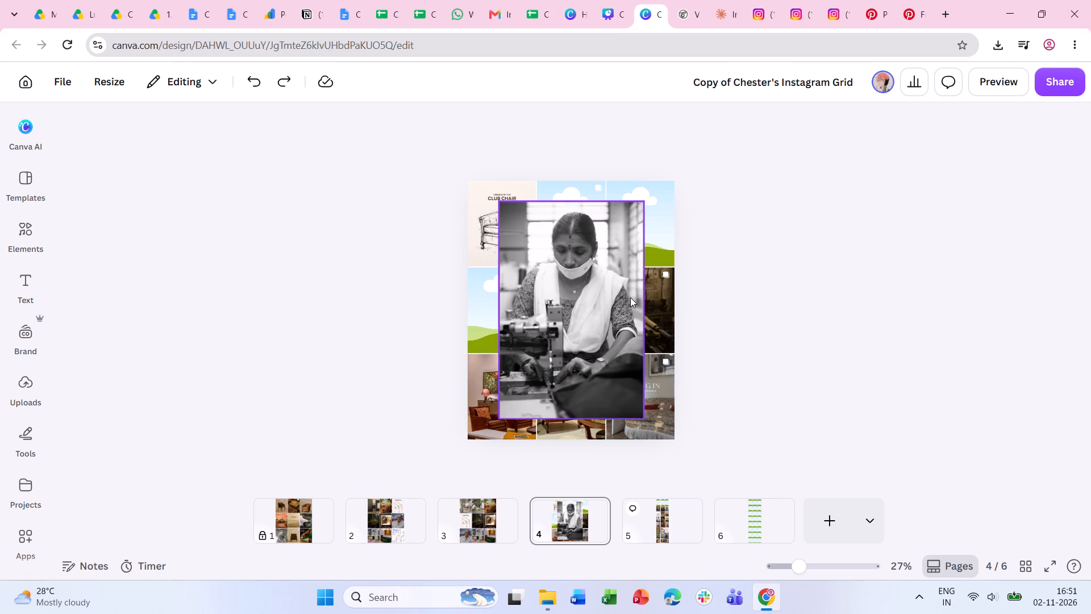
{"action": "left_click_drag", "start_coordinate": [629, 297], "coordinate": [655, 256]}
{"action": "left_click", "coordinate": [763, 293]}
Adjust the sewing-machine photo's crop in its top-row cell, shifting the image down so the woman's whole head is in frame.
{"action": "left_click", "coordinate": [637, 214]}
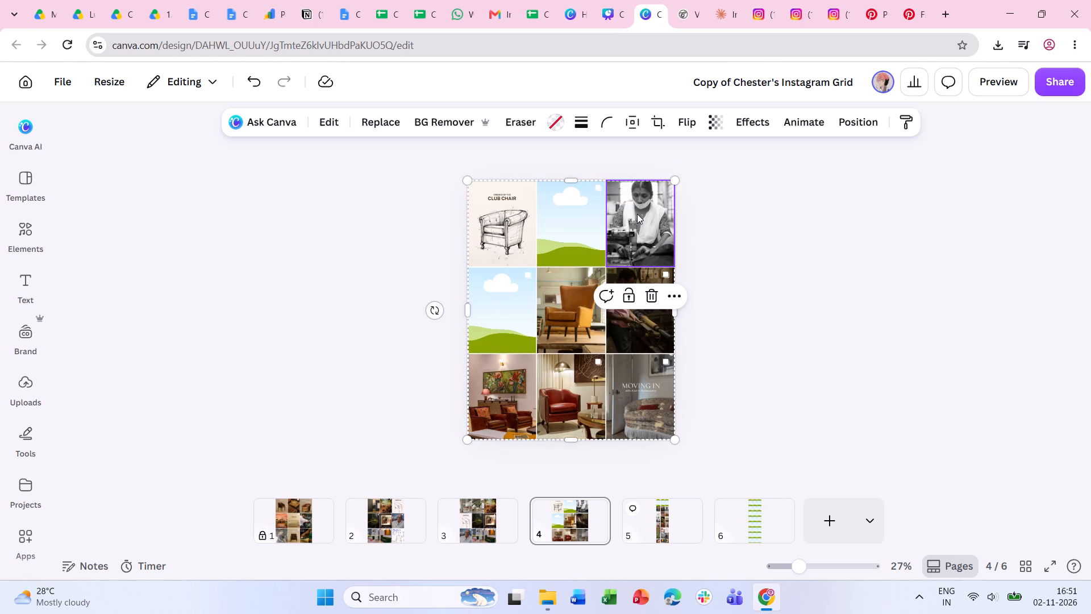
{"action": "left_click", "coordinate": [657, 123]}
{"action": "left_click_drag", "start_coordinate": [652, 226], "coordinate": [652, 238]}
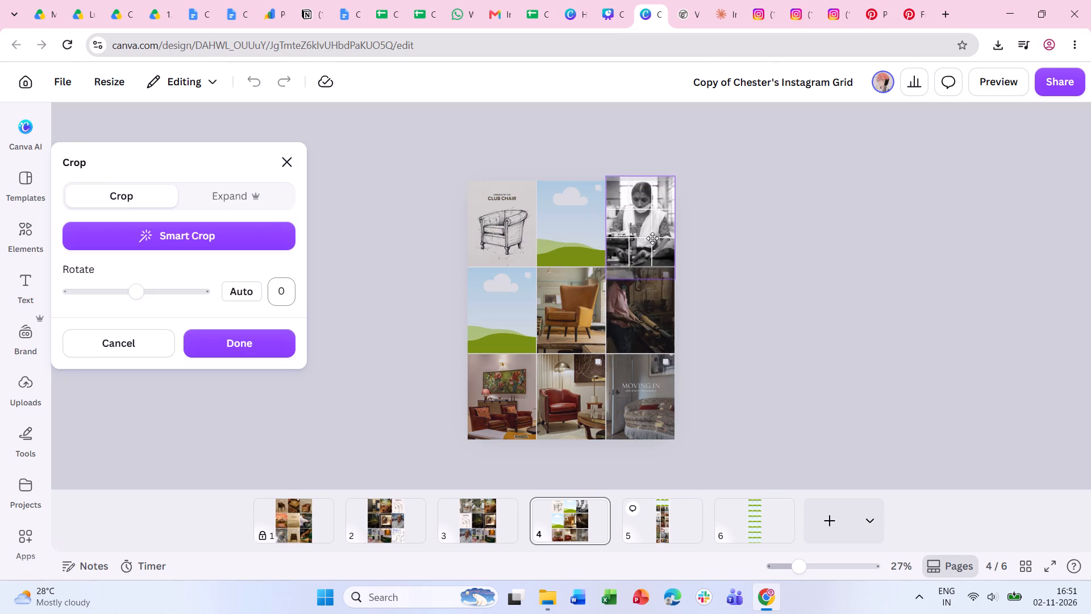
{"action": "left_click_drag", "start_coordinate": [652, 238], "coordinate": [652, 249]}
{"action": "left_click", "coordinate": [243, 338]}
{"action": "left_click", "coordinate": [909, 253]}
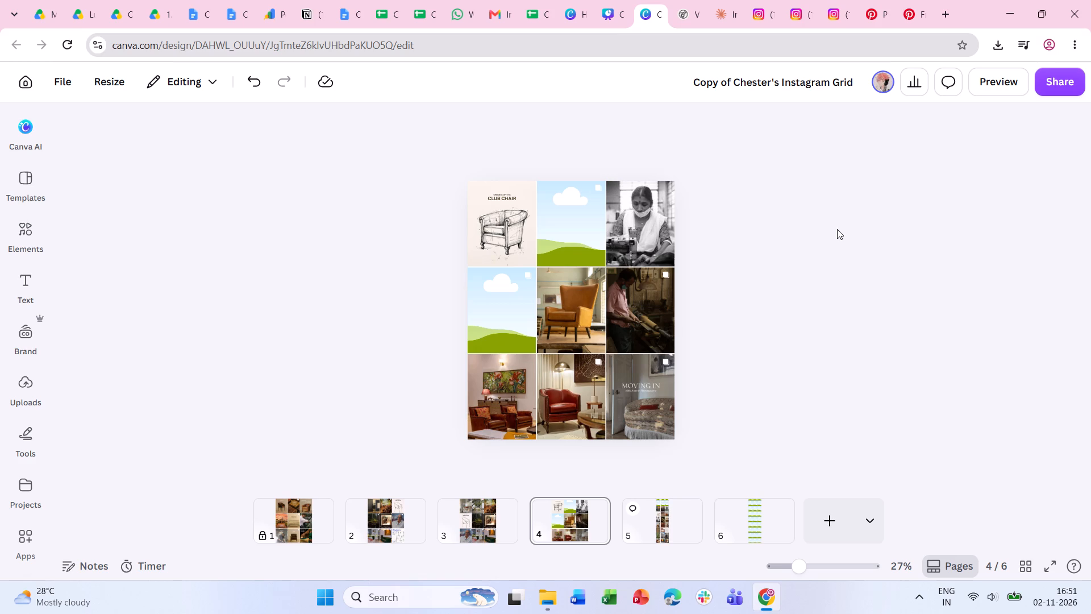
Switch to the chesters_india Instagram profile to look through its posts.
{"action": "left_click", "coordinate": [795, 19]}
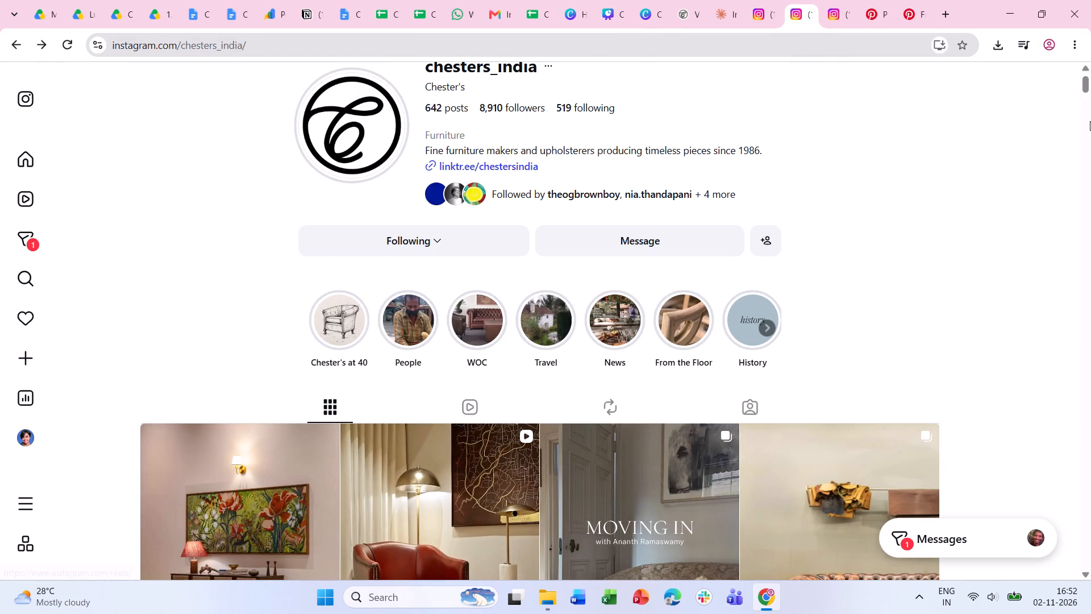
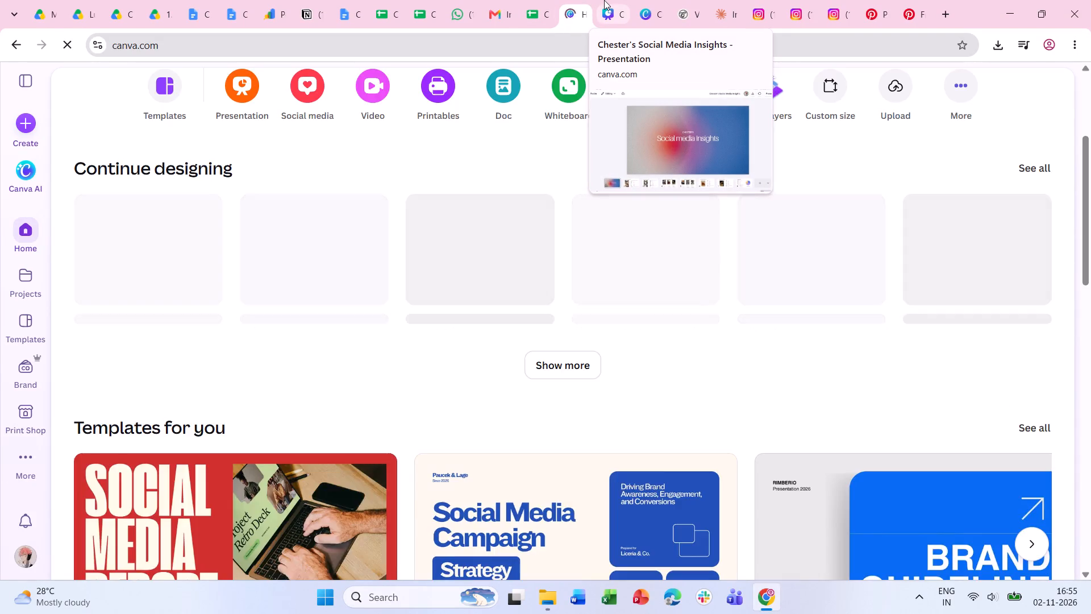
Switch to the open Chester's Social Media Insights presentation.
{"action": "left_click", "coordinate": [604, 0]}
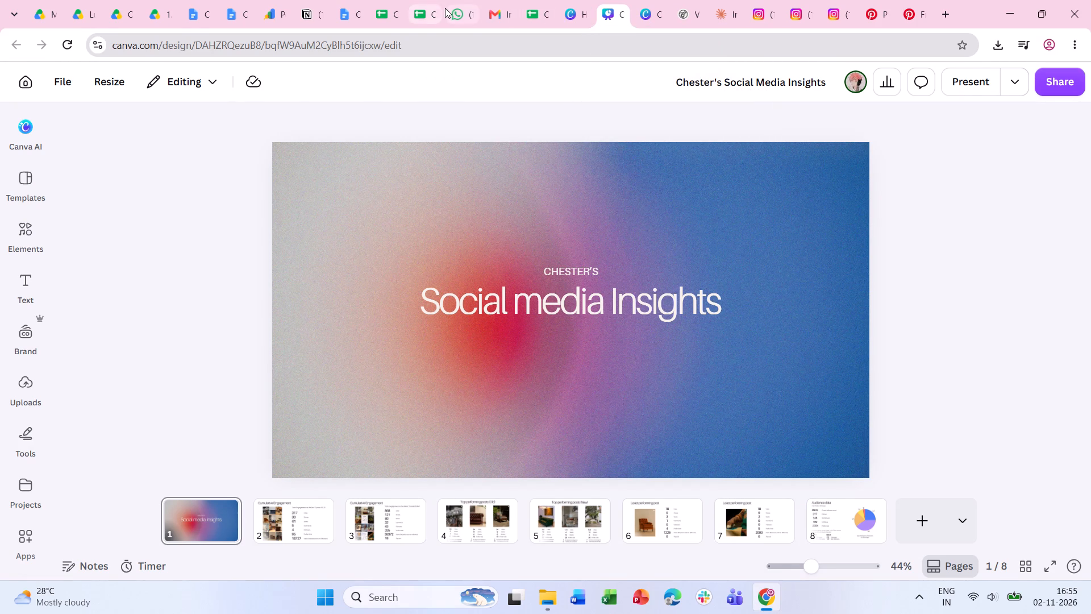